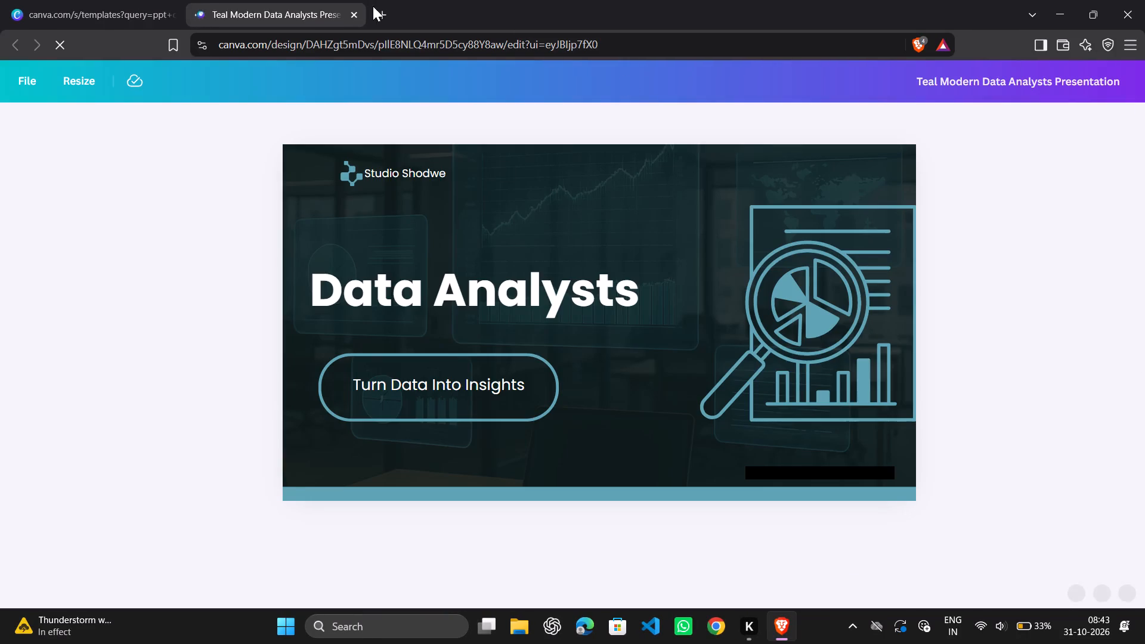
# Return to the template search results and close the Teal Modern Data Analysts Presentation design.
pyautogui.click(95, 21)
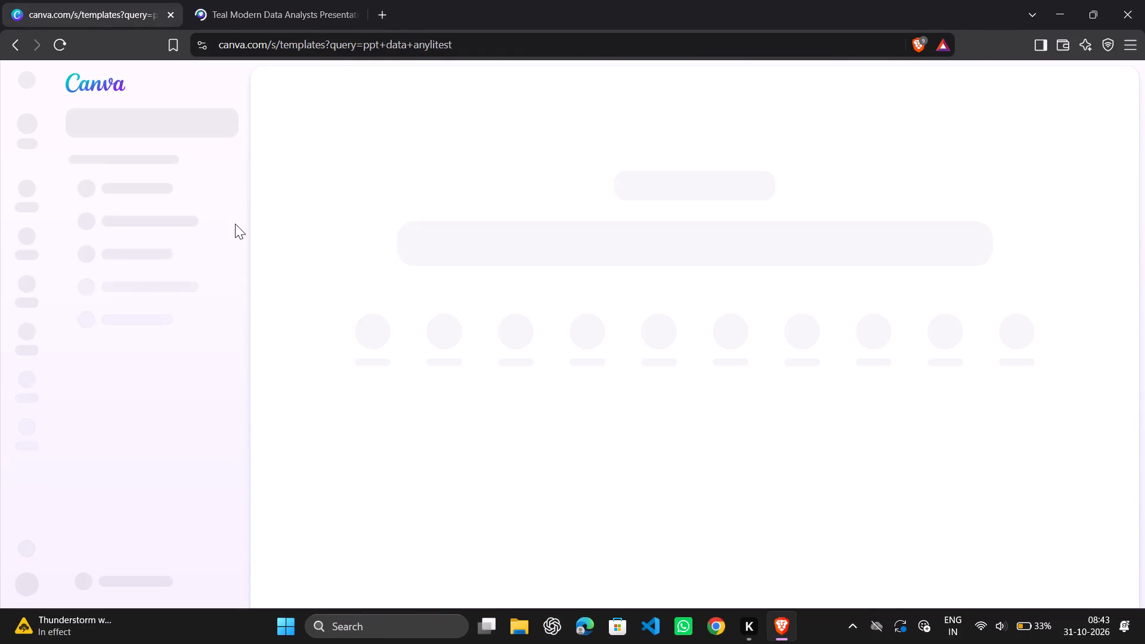
pyautogui.click(356, 11)
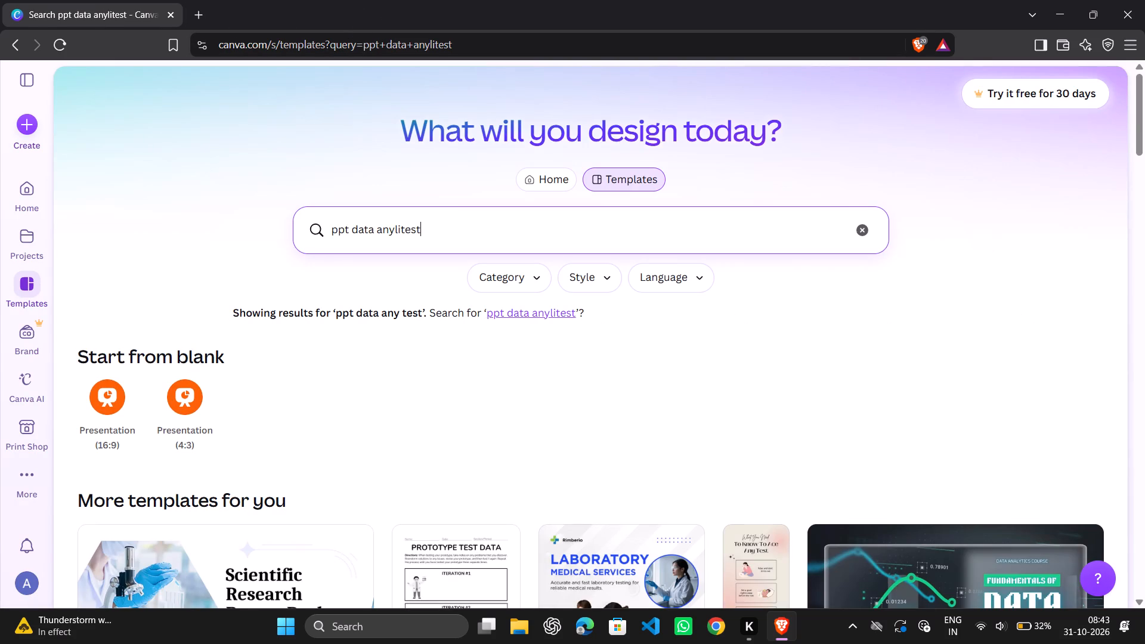
# Browse the template results and open the preview of the Blue and Grey Modern Data Analyst Presentation.
pyautogui.scroll(-4, 647, 474)
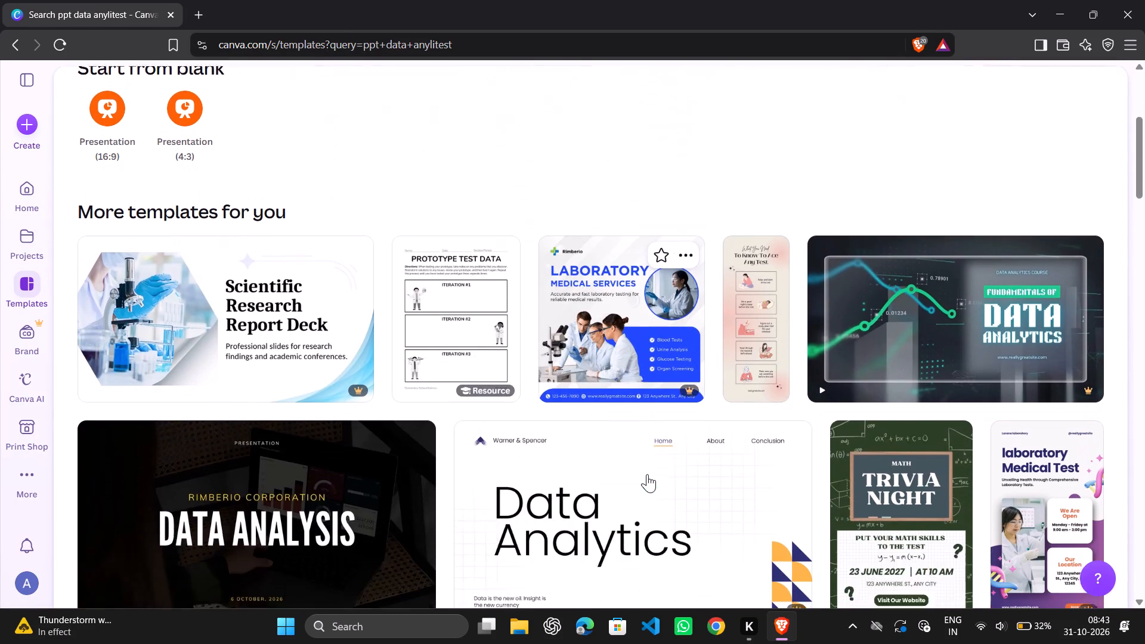
pyautogui.scroll(-3, 647, 474)
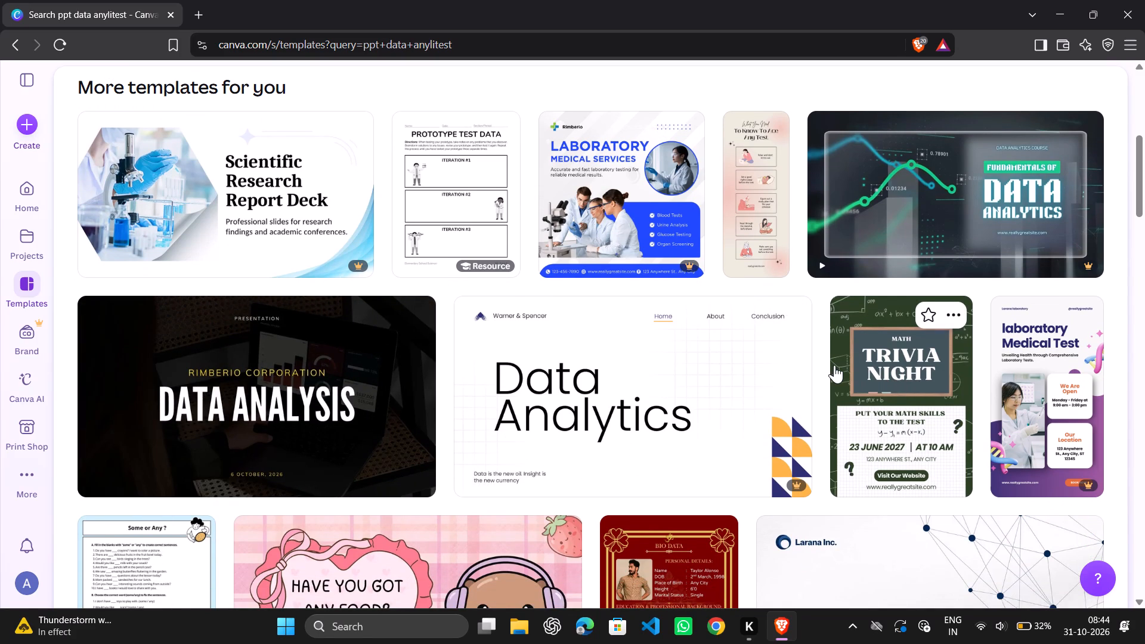
pyautogui.scroll(-6, 834, 365)
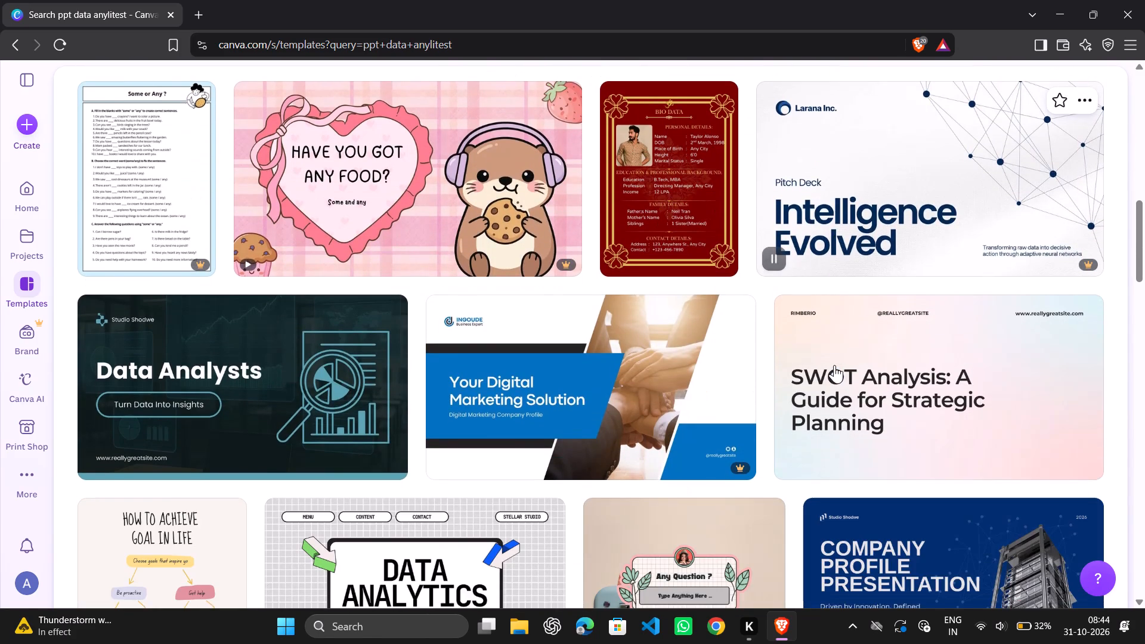
pyautogui.scroll(-1, 834, 365)
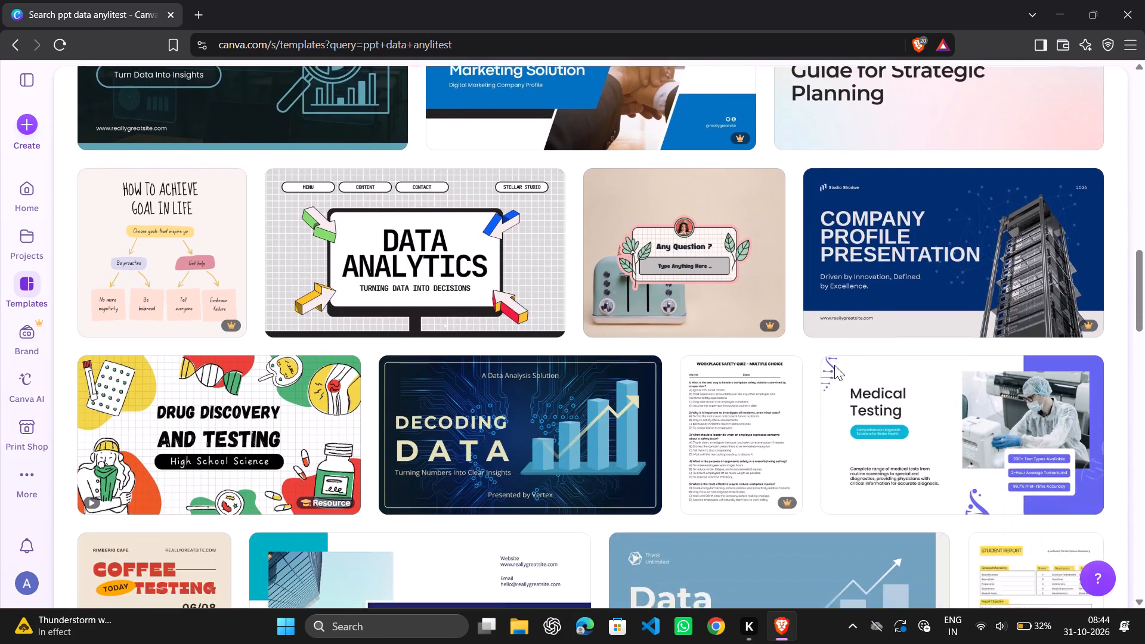
pyautogui.scroll(-1, 834, 365)
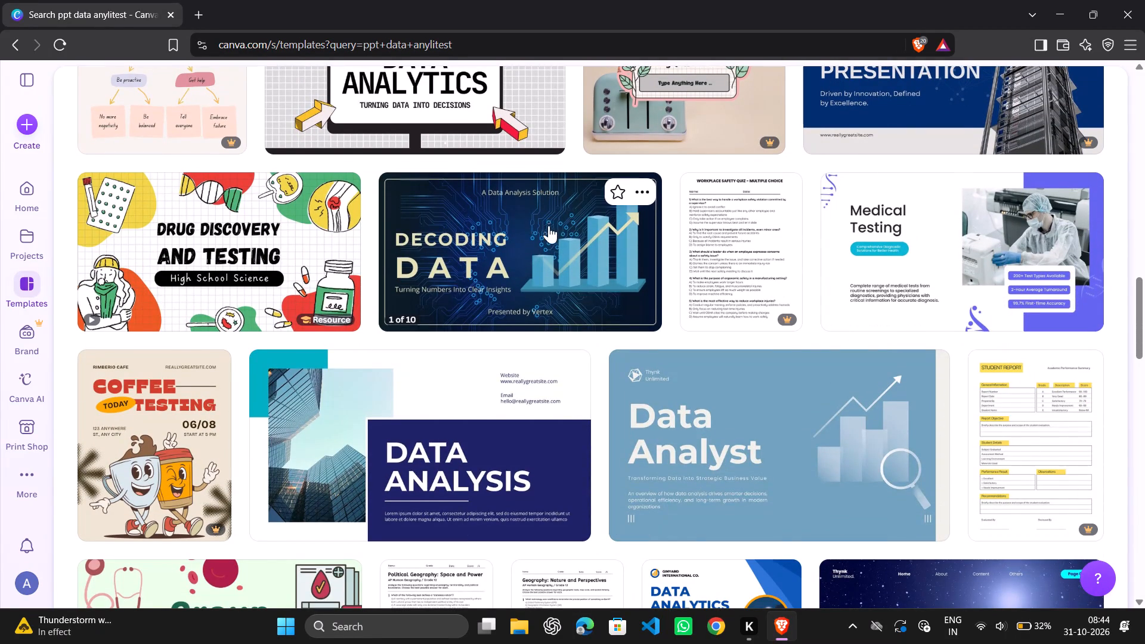
pyautogui.click(721, 431)
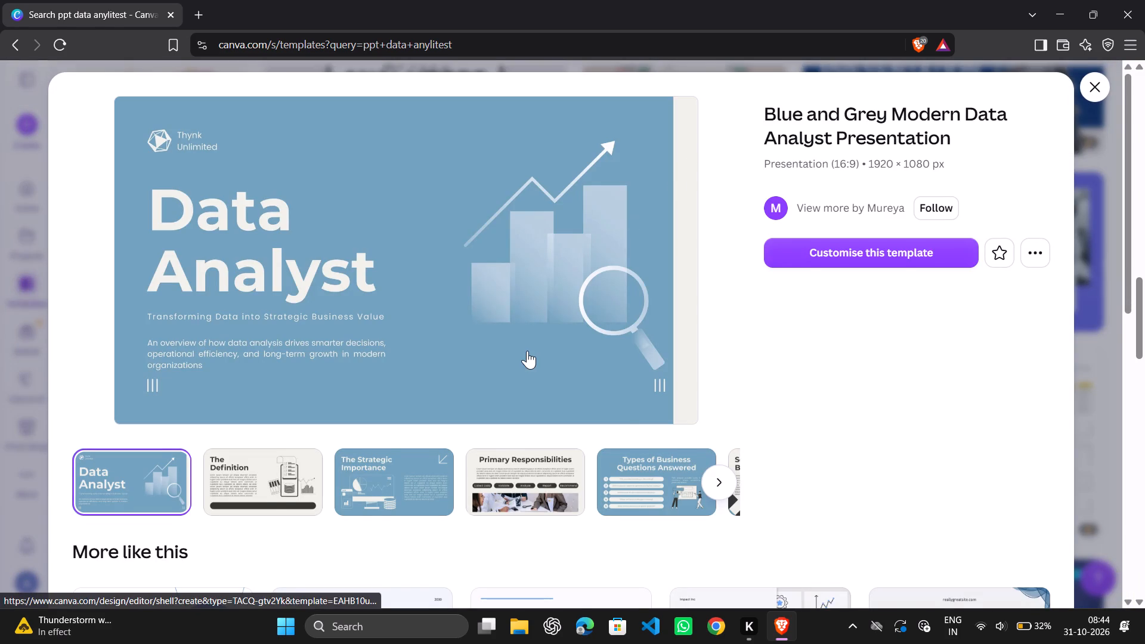
# Look through the slide previews of the Blue and Grey Data Analyst template and start customising it.
pyautogui.scroll(-2, 527, 351)
pyautogui.hscroll(-4, 525, 291)
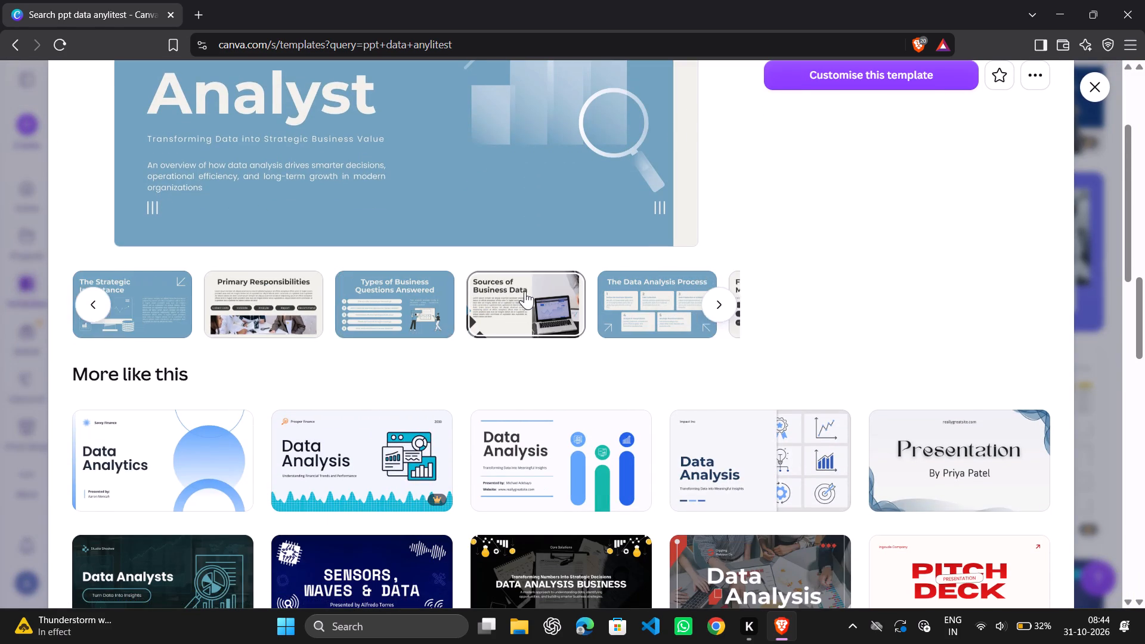
pyautogui.hscroll(-2, 525, 291)
pyautogui.click(867, 74)
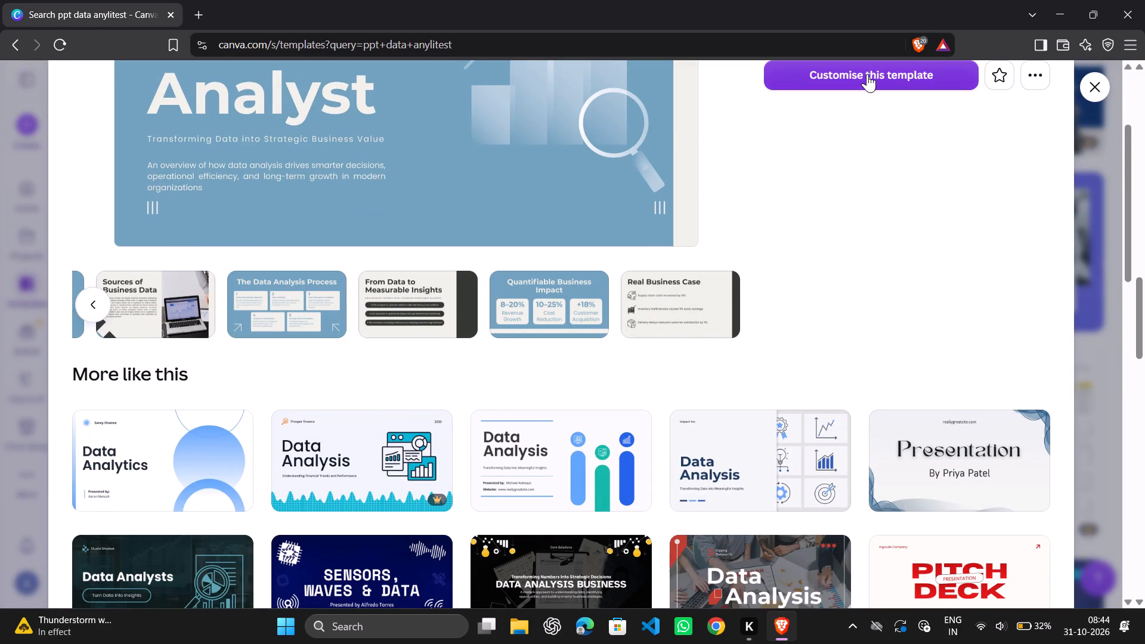
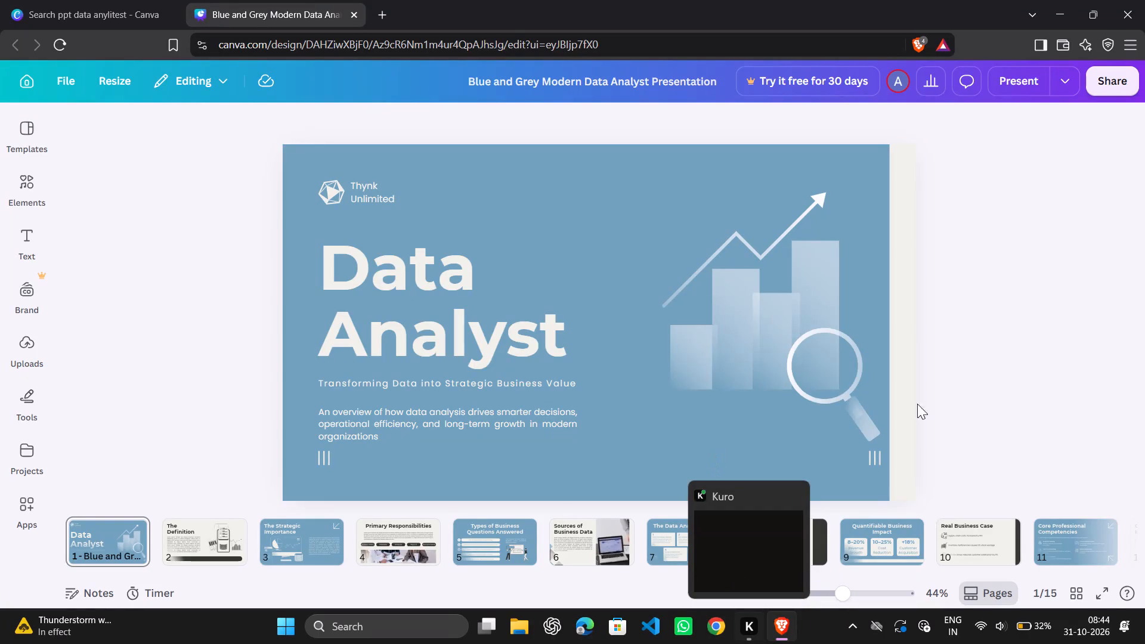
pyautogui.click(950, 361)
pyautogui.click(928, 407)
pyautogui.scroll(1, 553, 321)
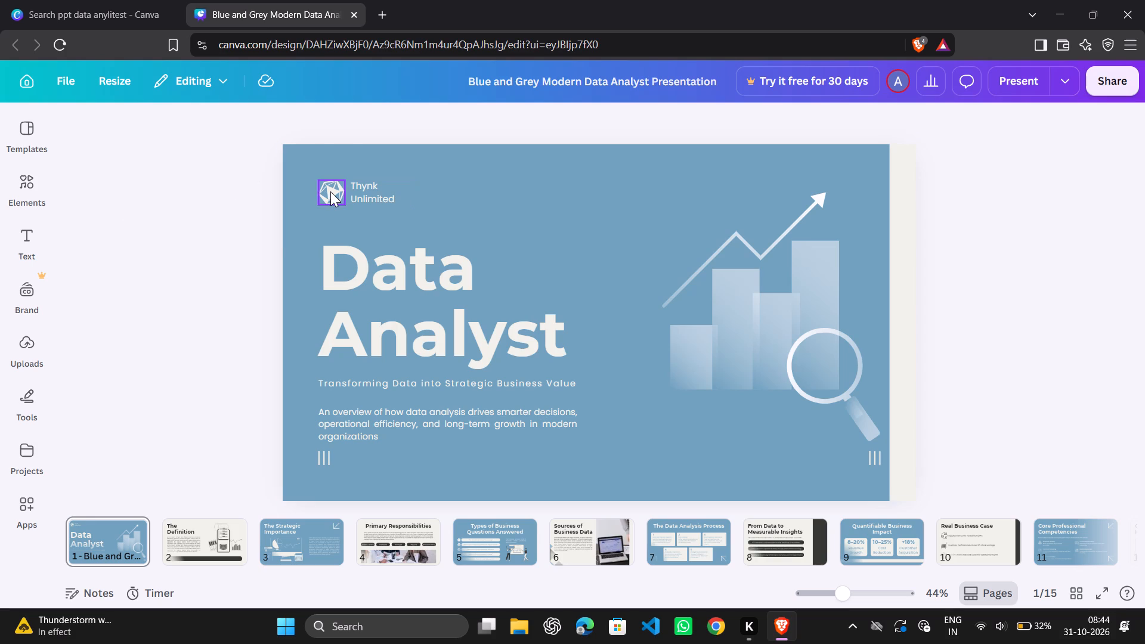
# Move the logo icon and the "Thynk Unlimited" text beside it to the blue area's upper-right corner on the title slide.
pyautogui.moveTo(330, 191); pyautogui.dragTo(796, 149)
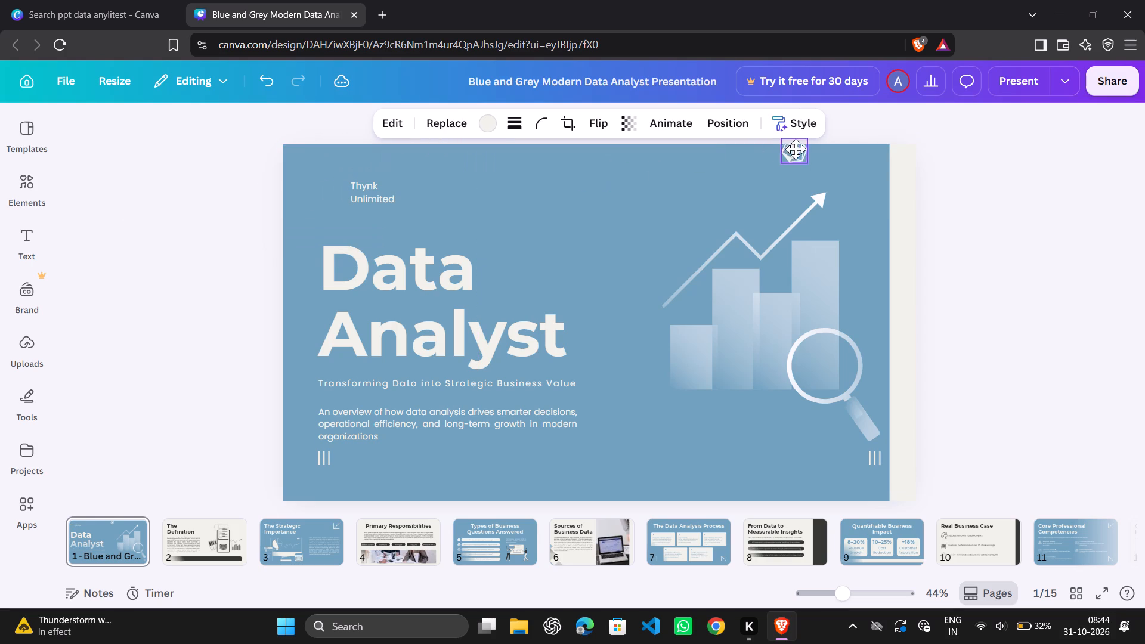
pyautogui.moveTo(796, 149); pyautogui.dragTo(823, 160)
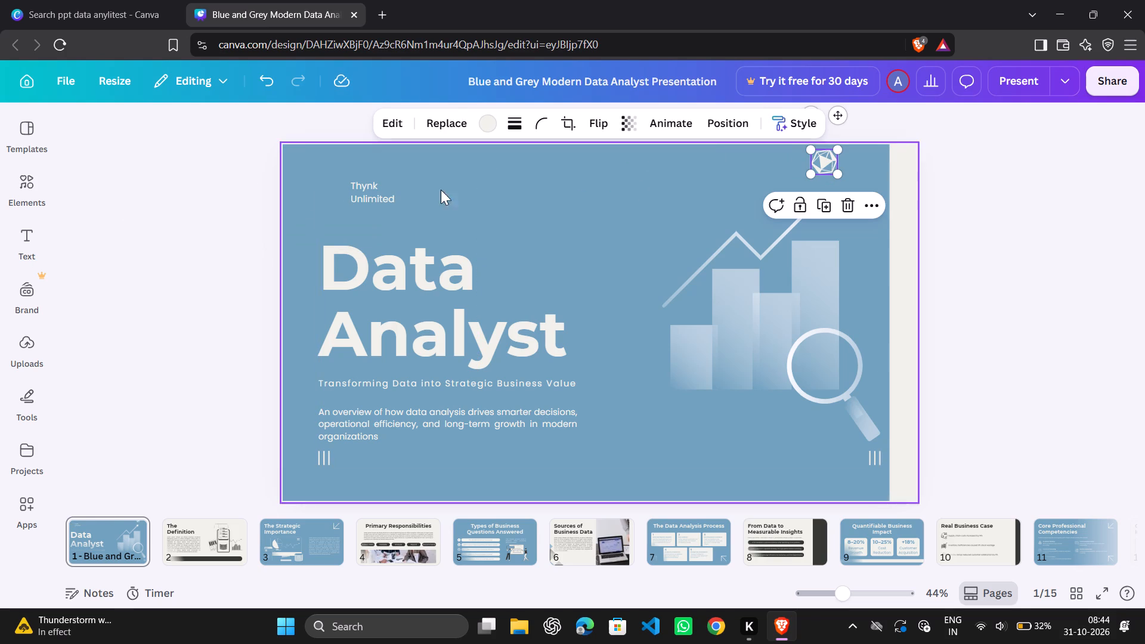
pyautogui.moveTo(367, 189); pyautogui.dragTo(870, 154)
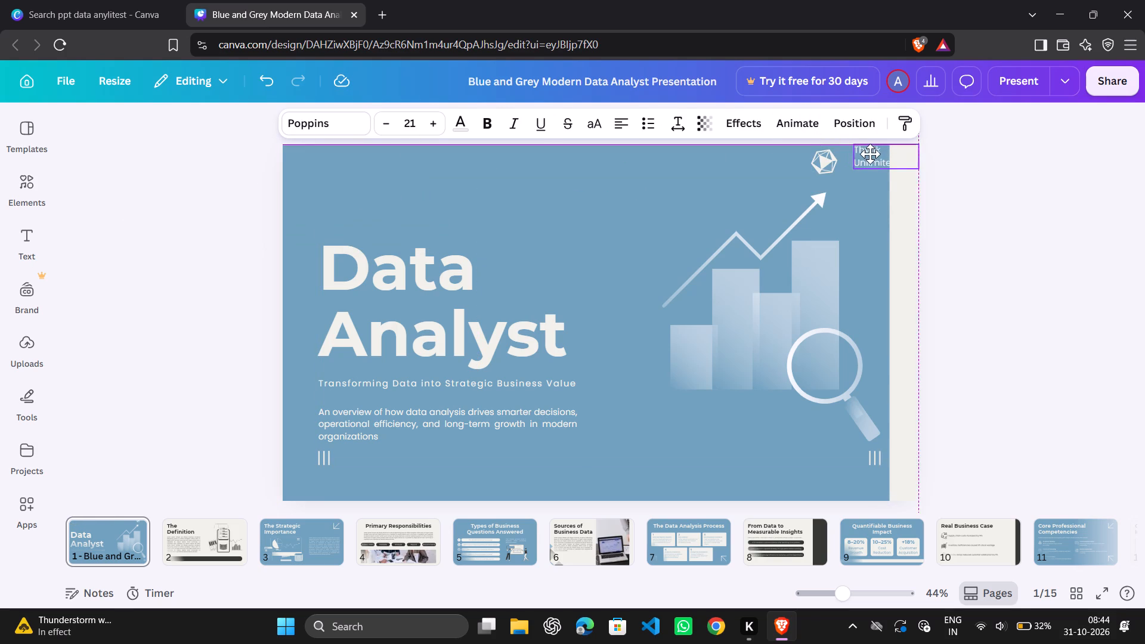
pyautogui.moveTo(870, 154); pyautogui.dragTo(858, 159)
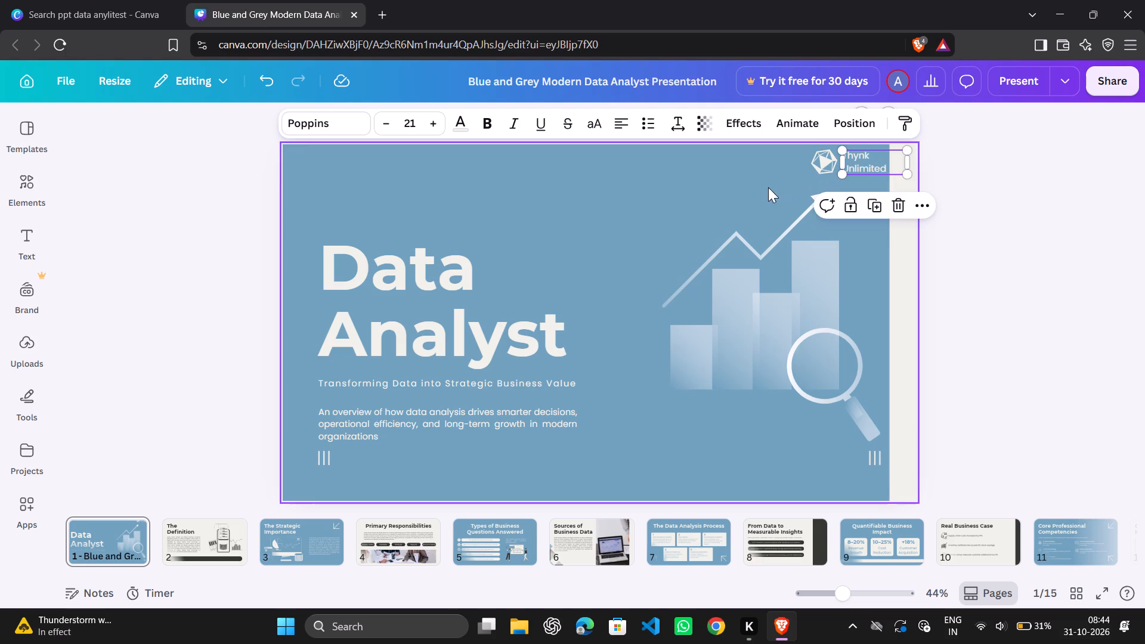
pyautogui.click(760, 184)
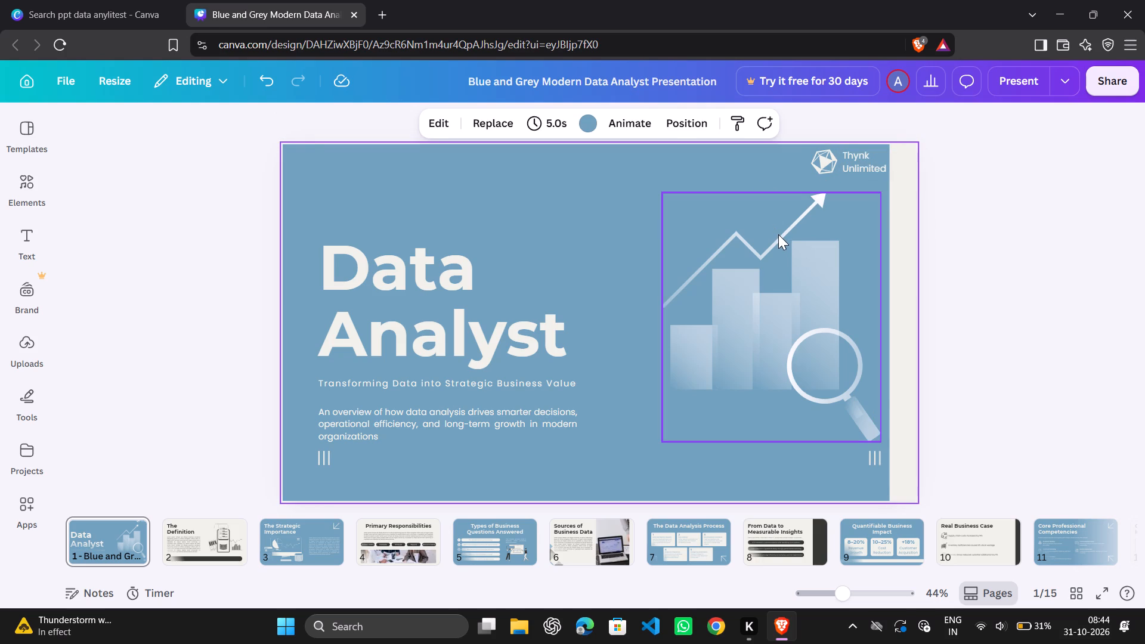
# Shift the bar chart and magnifying glass graphic slightly up and to the left on the slide.
pyautogui.moveTo(778, 234); pyautogui.dragTo(747, 216)
# Move two of the three small vertical lines below the chart graphic down to the blue area's bottom-right corner.
pyautogui.moveTo(877, 456); pyautogui.dragTo(877, 457)
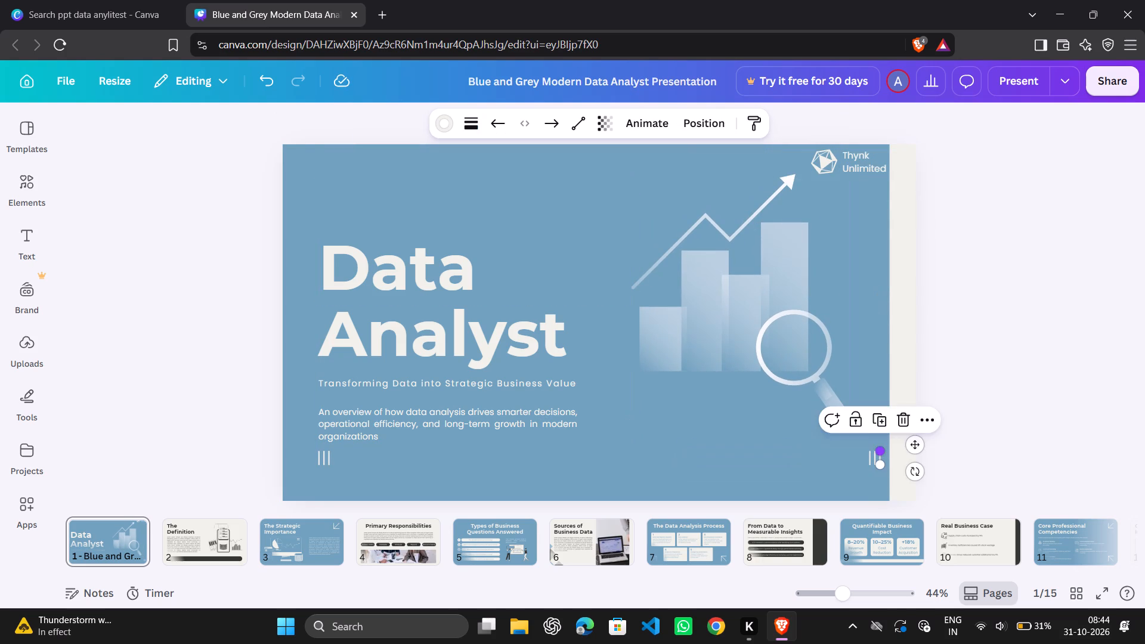
pyautogui.moveTo(877, 457); pyautogui.dragTo(877, 486)
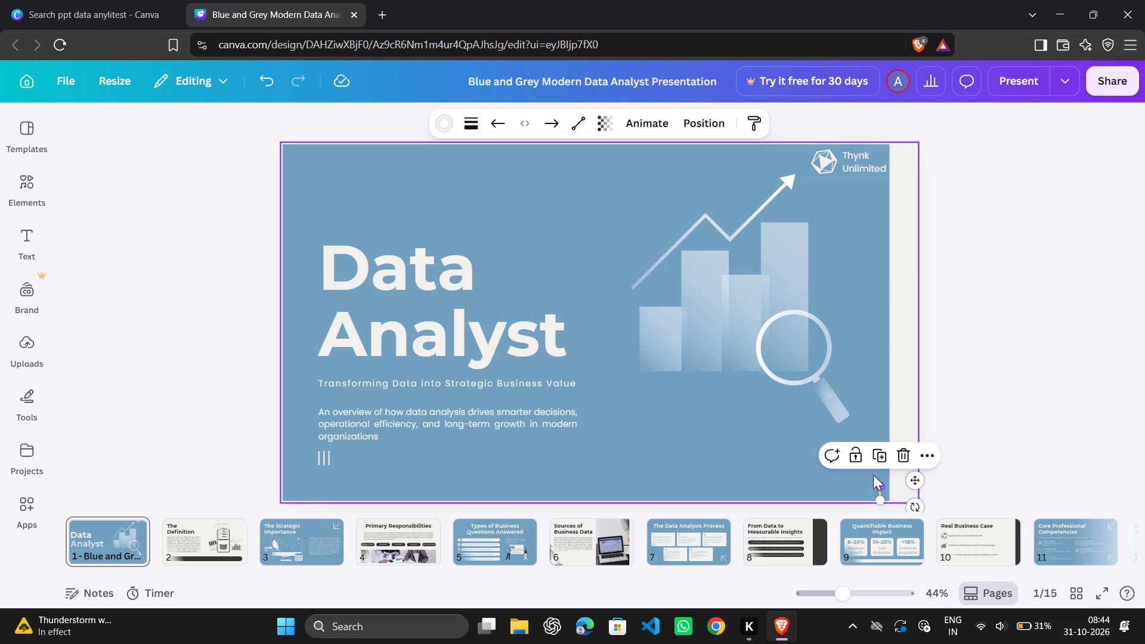
pyautogui.click(835, 482)
pyautogui.moveTo(877, 454); pyautogui.dragTo(879, 480)
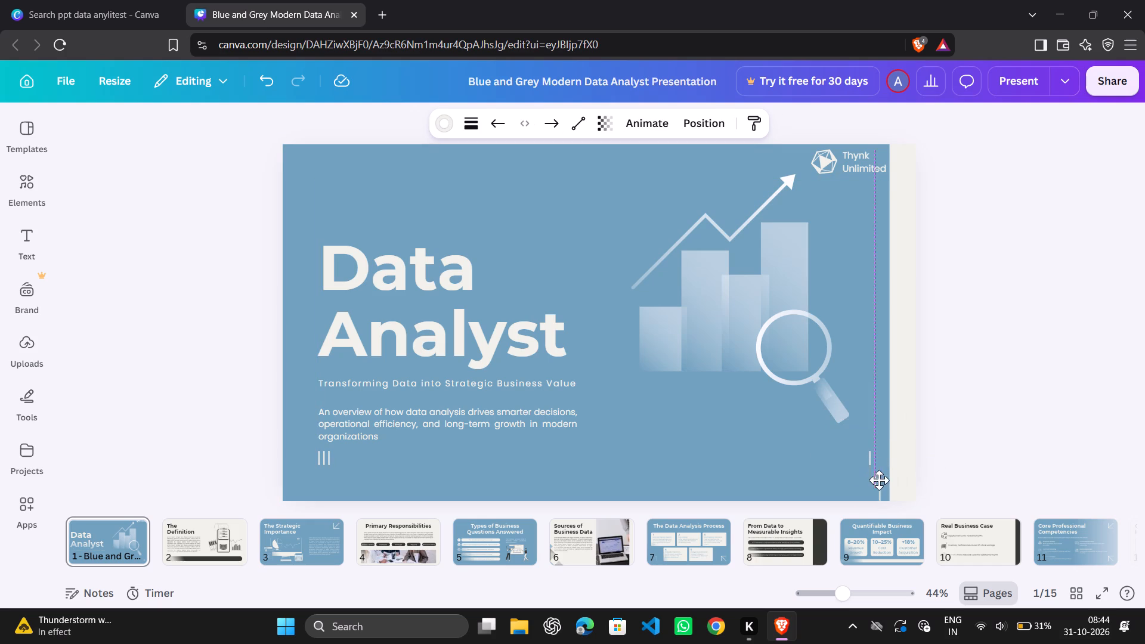
pyautogui.moveTo(879, 480); pyautogui.dragTo(880, 491)
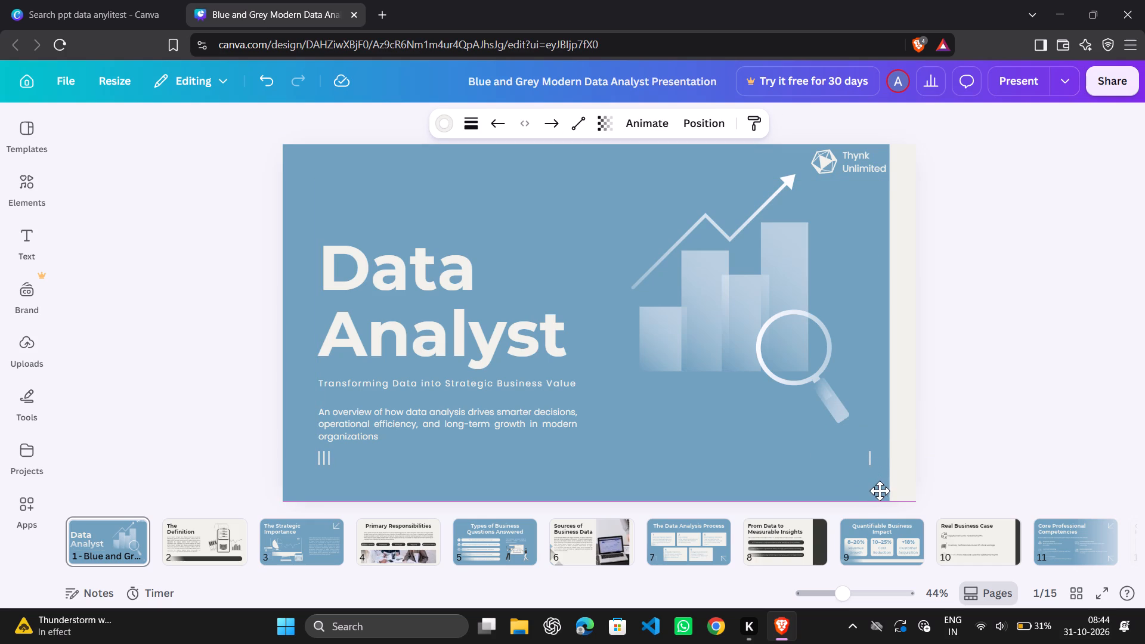
pyautogui.moveTo(880, 491); pyautogui.dragTo(880, 491)
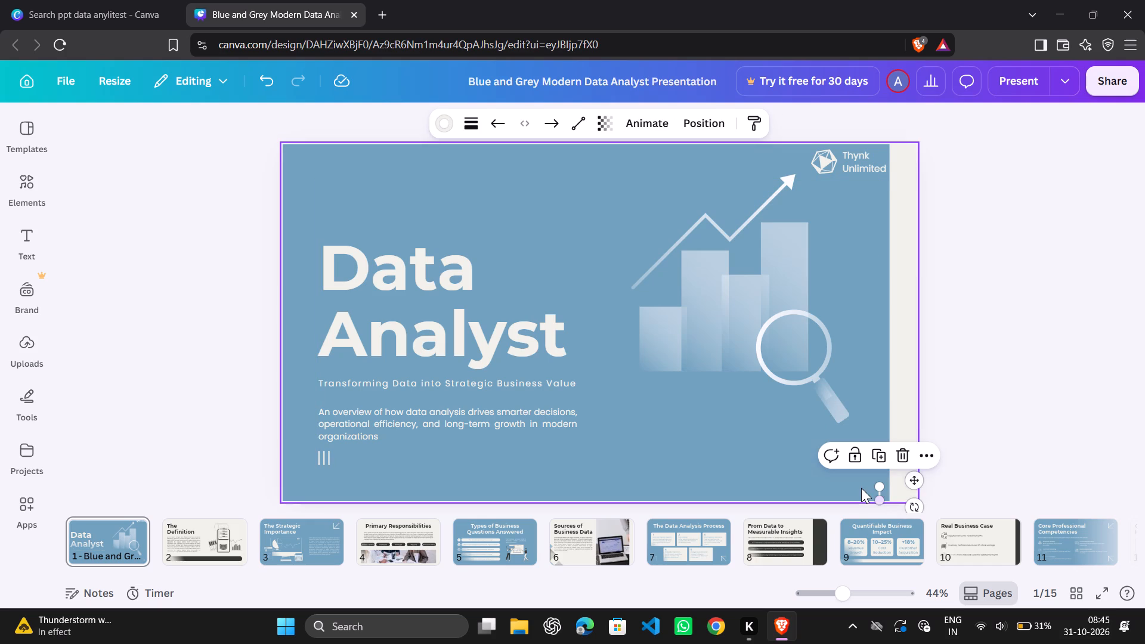
pyautogui.click(861, 487)
# Move the remaining small vertical line down beside the other two at the slide's bottom edge.
pyautogui.moveTo(868, 460); pyautogui.dragTo(870, 497)
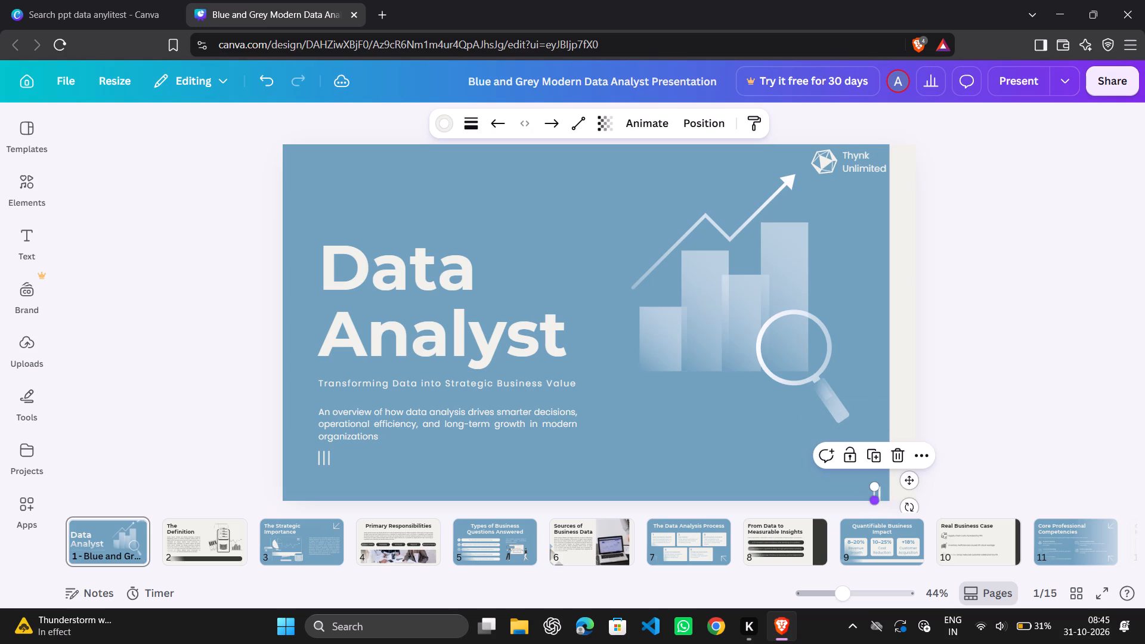
pyautogui.click(878, 497)
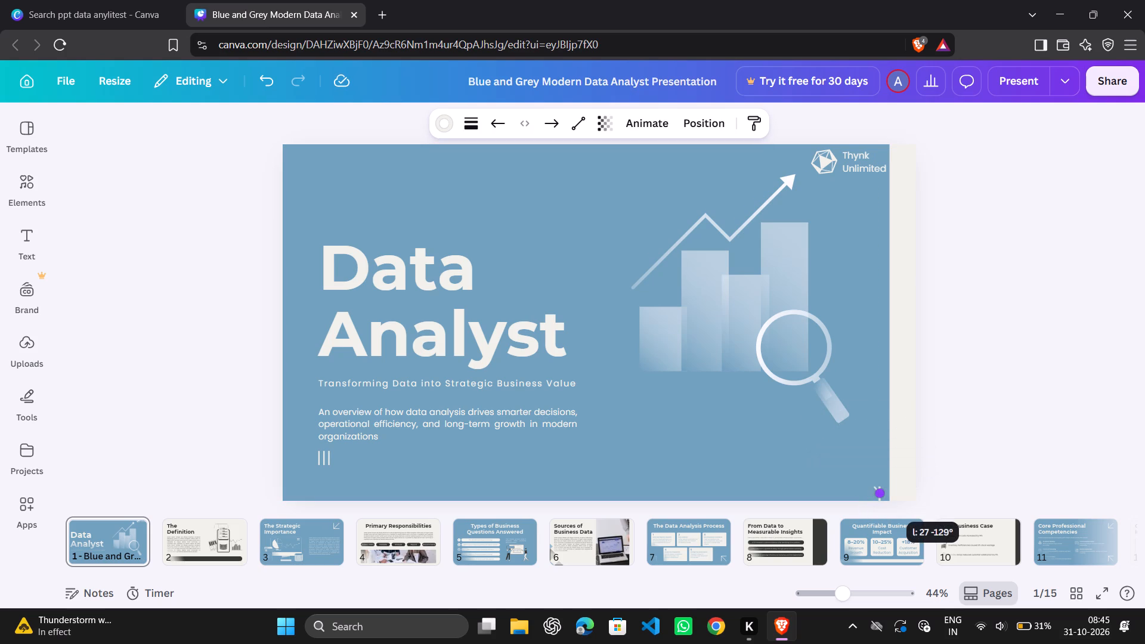
pyautogui.click(849, 495)
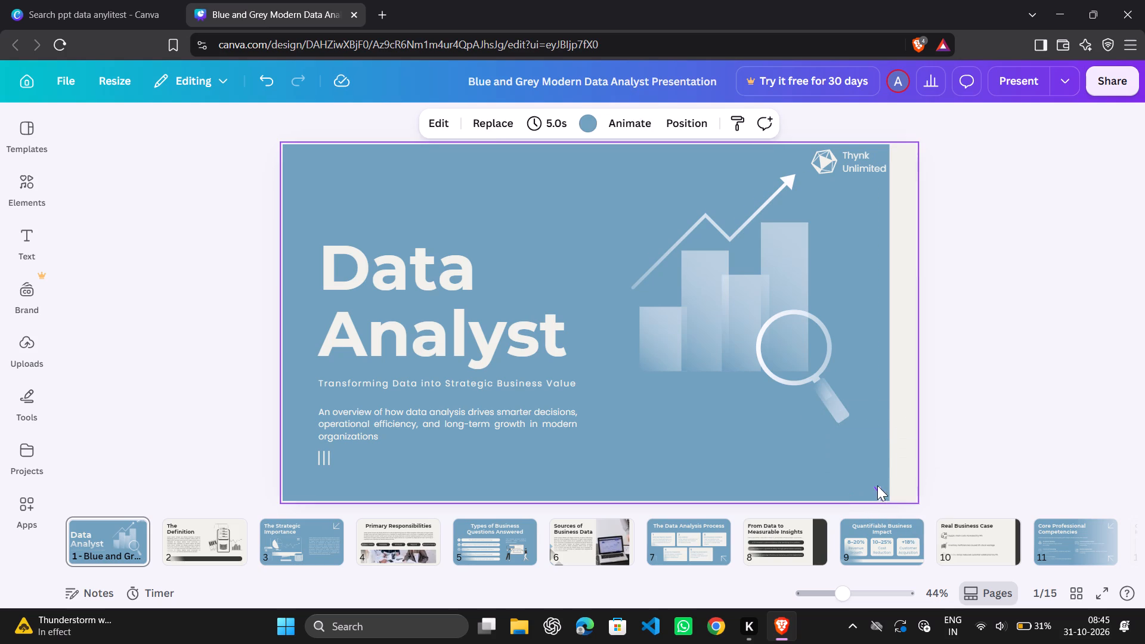
# Pull the tilted small line clear of the other vertical lines and delete it.
pyautogui.moveTo(877, 485); pyautogui.dragTo(861, 490)
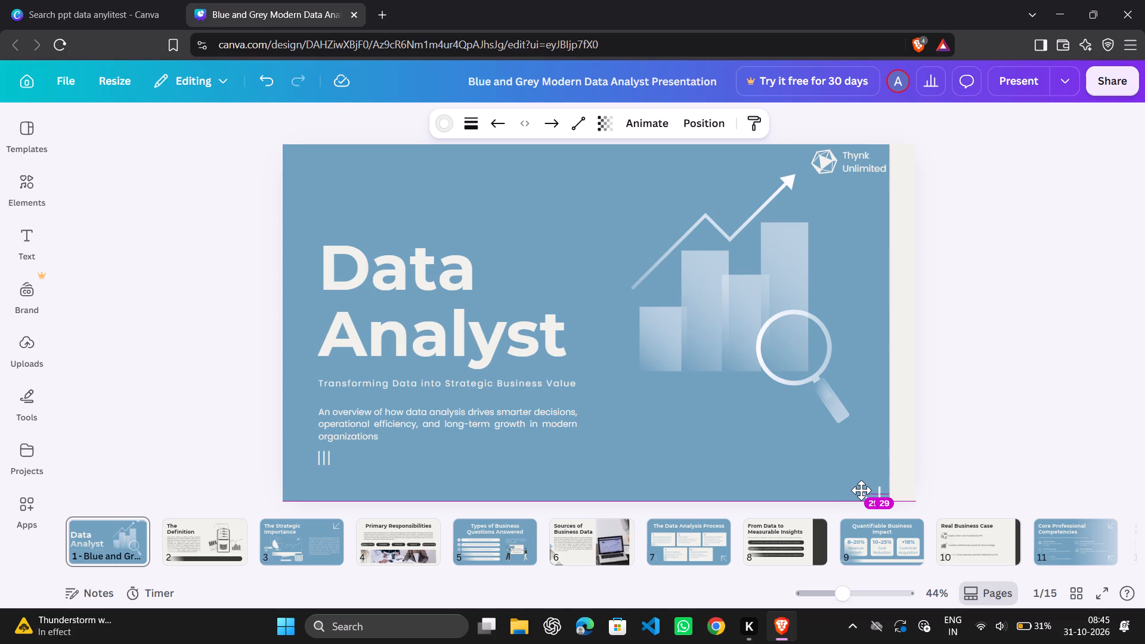
pyautogui.moveTo(861, 490); pyautogui.dragTo(855, 488)
pyautogui.moveTo(855, 488); pyautogui.dragTo(852, 466)
pyautogui.click(852, 466)
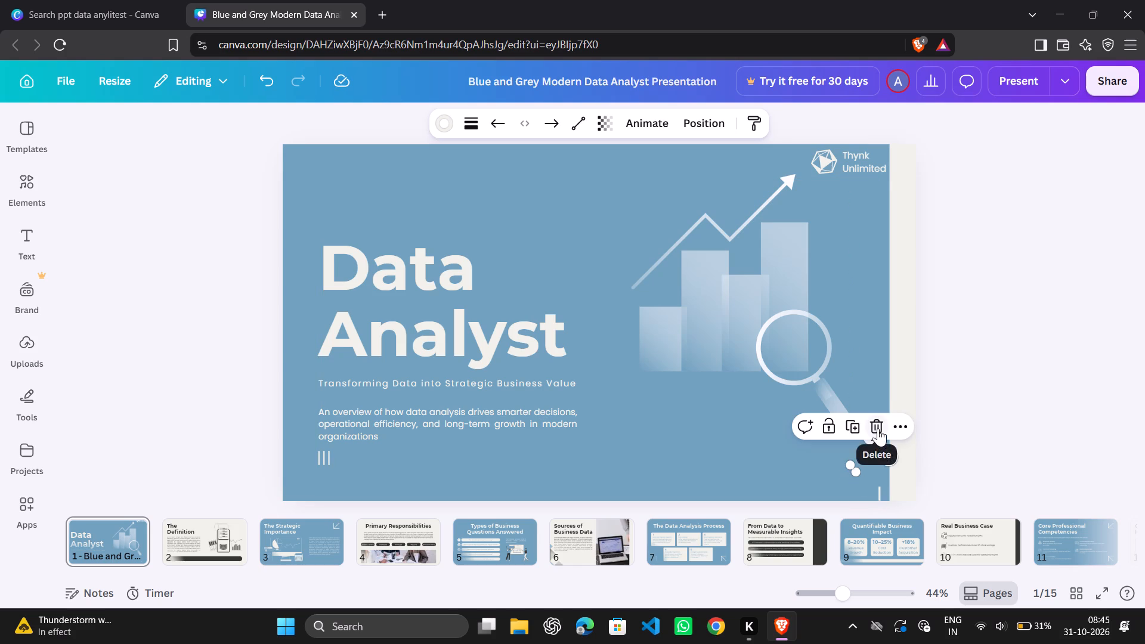
pyautogui.click(878, 428)
# Shift one of the two overlapping small vertical lines slightly left so they stand side by side.
pyautogui.click(877, 491)
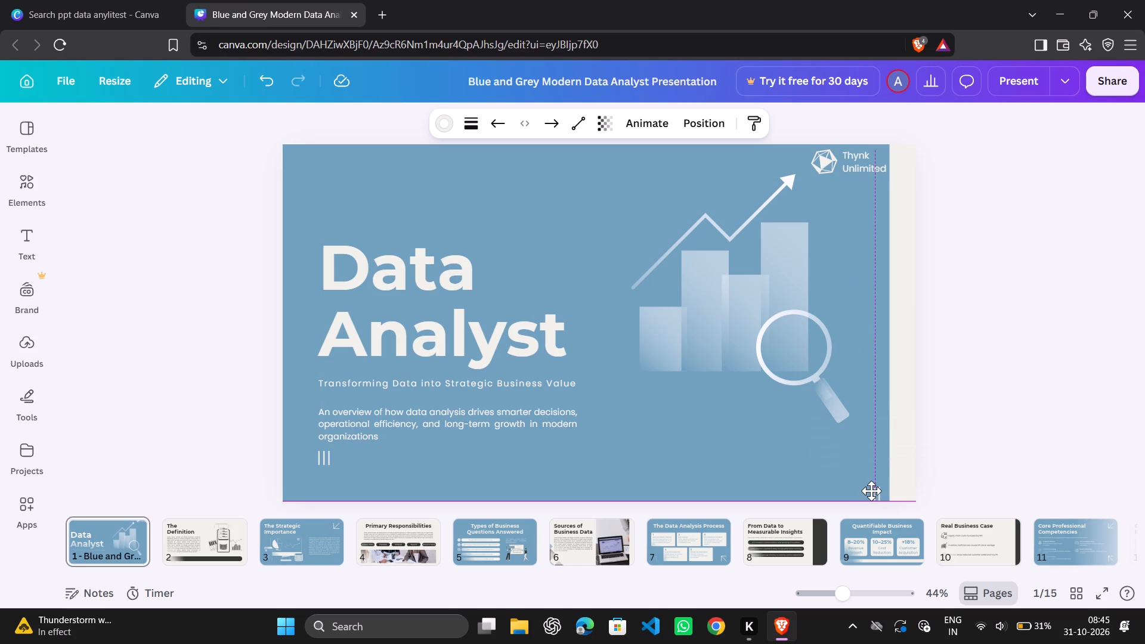
pyautogui.click(841, 484)
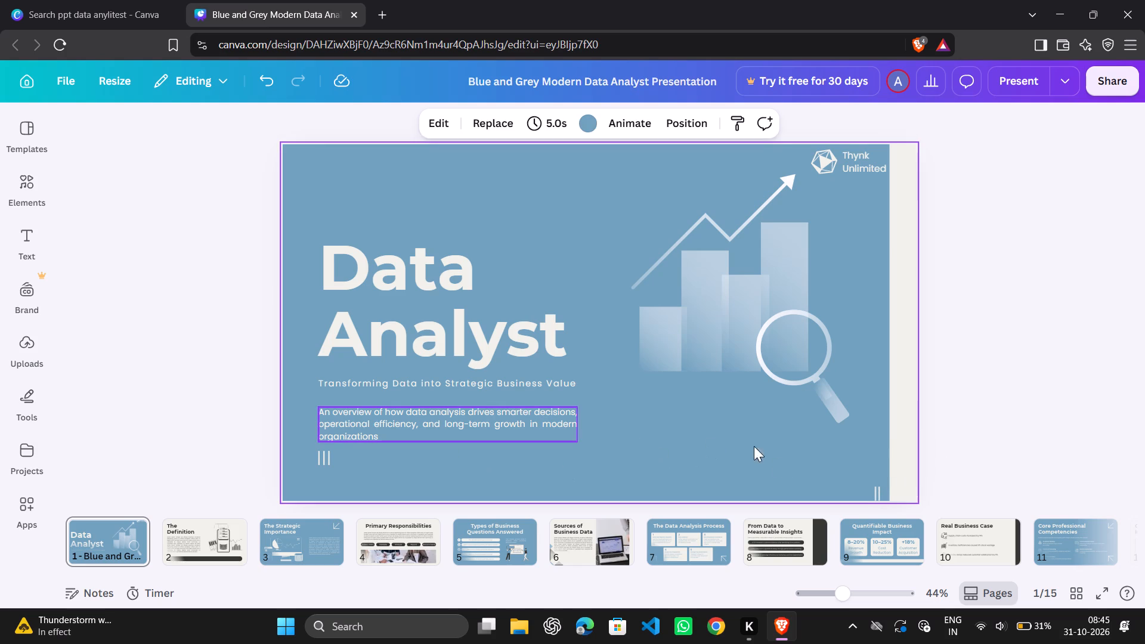
# Duplicate the left small vertical line and place the upright copy to the left of the pair.
pyautogui.click(874, 490)
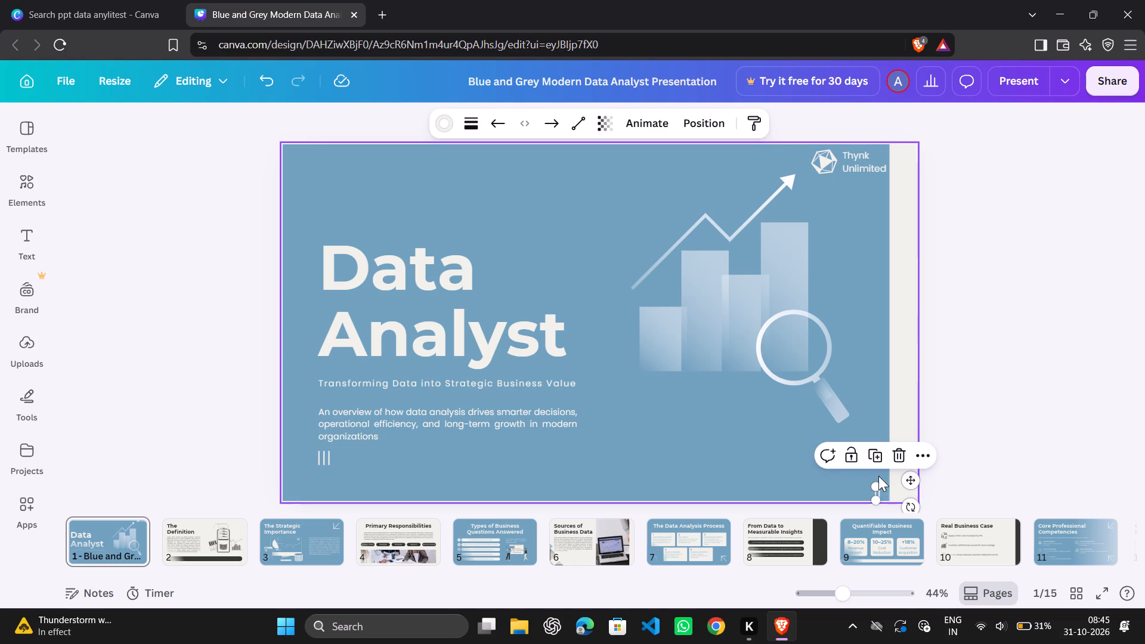
pyautogui.click(877, 456)
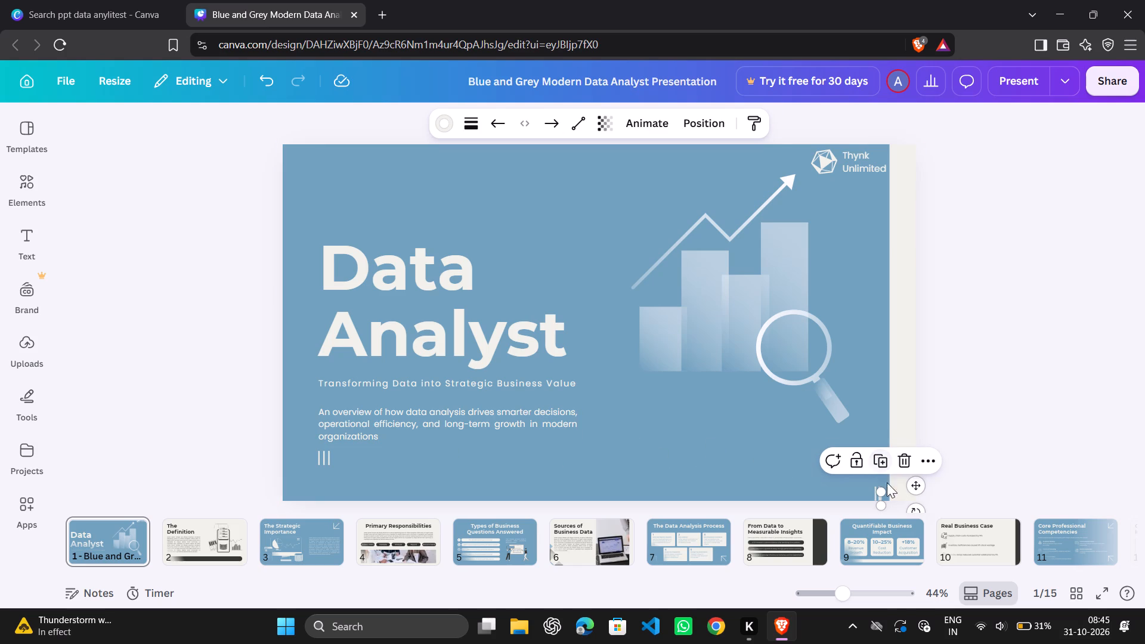
pyautogui.moveTo(881, 494); pyautogui.dragTo(868, 494)
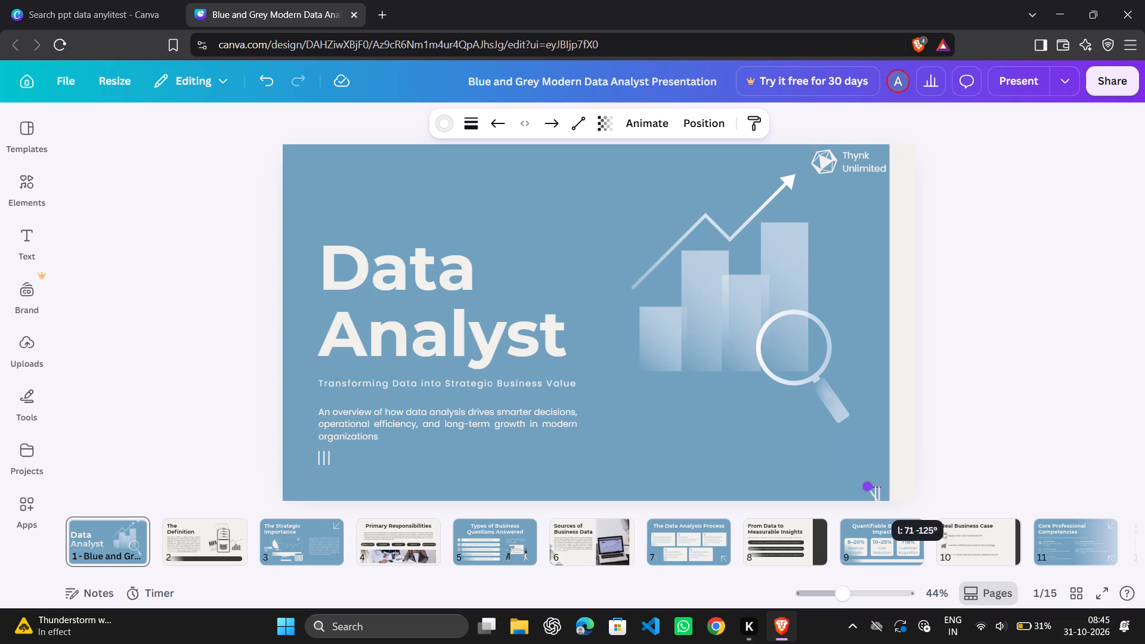
pyautogui.moveTo(868, 494); pyautogui.dragTo(874, 500)
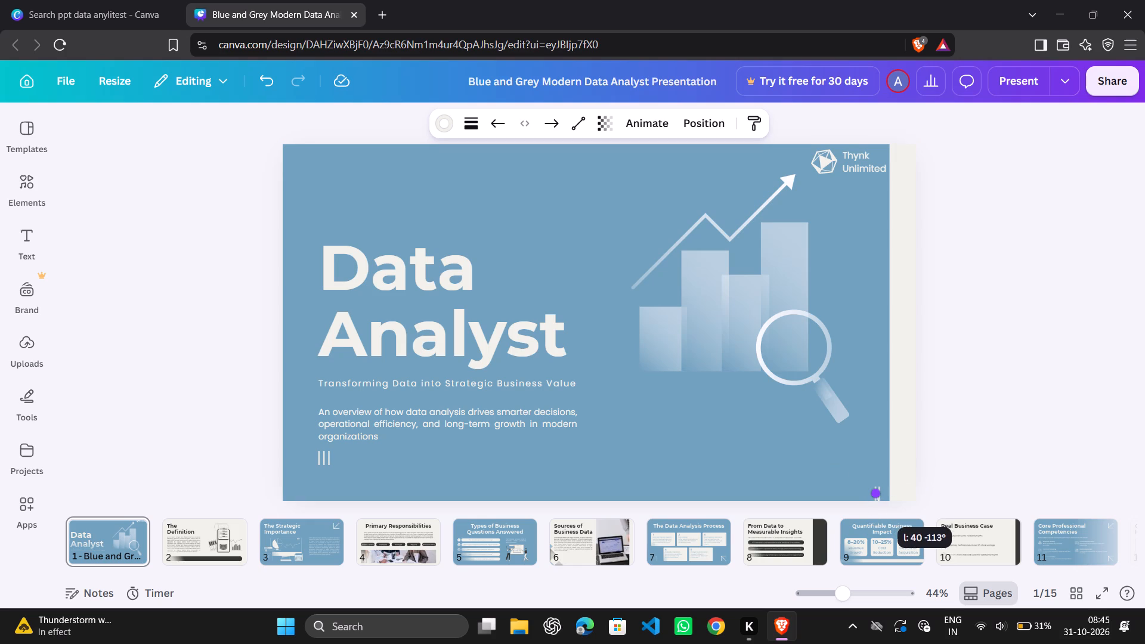
pyautogui.moveTo(874, 500); pyautogui.dragTo(875, 499)
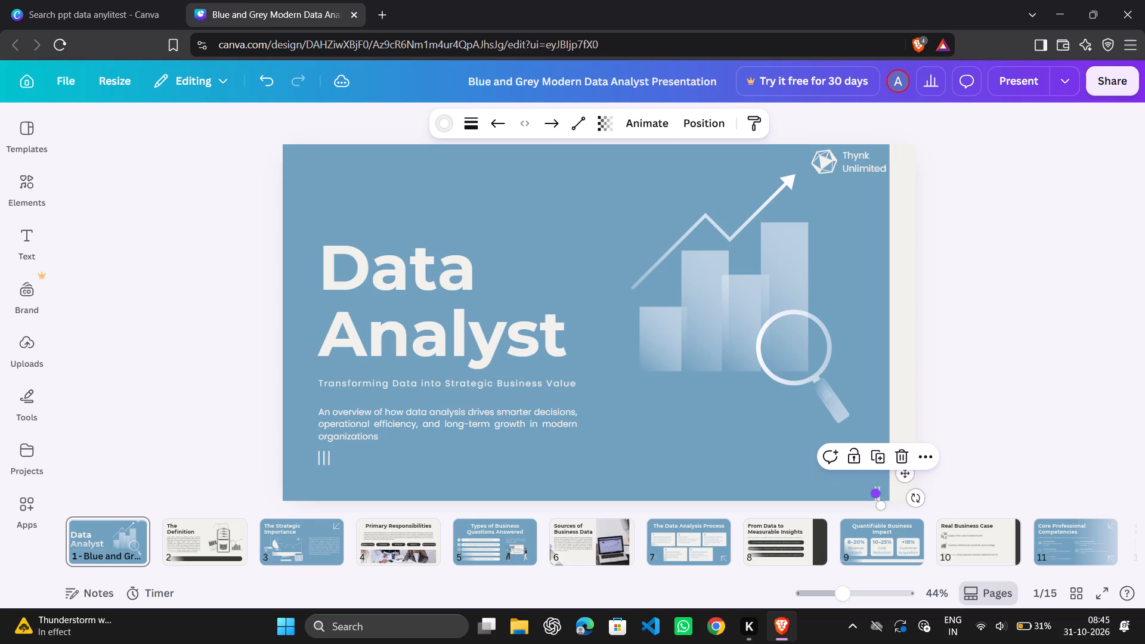
pyautogui.moveTo(876, 492); pyautogui.dragTo(882, 483)
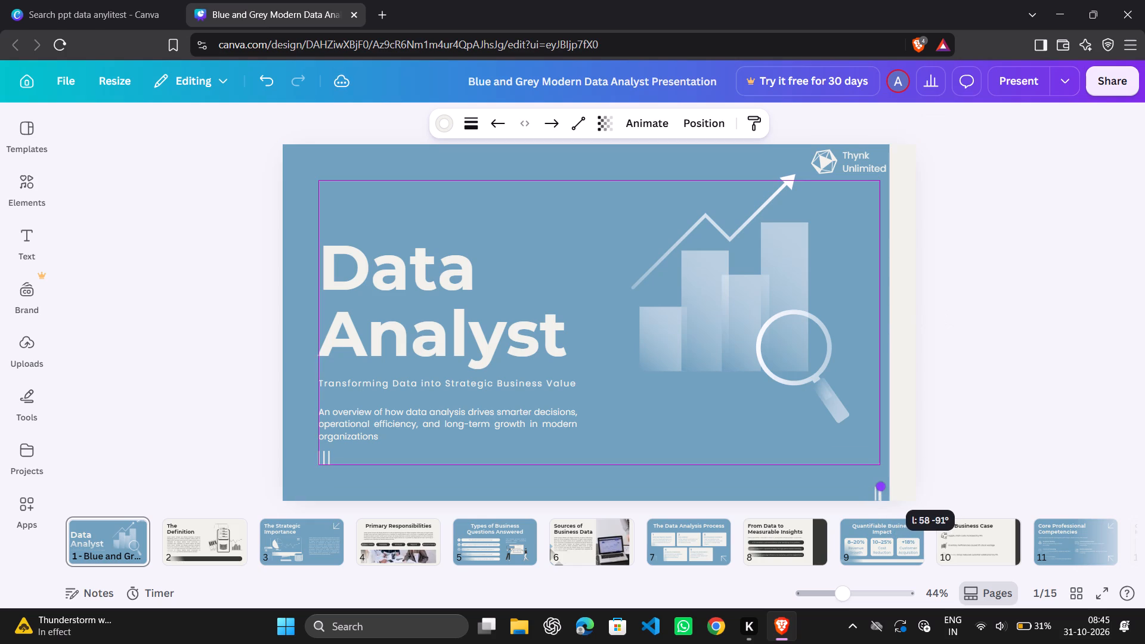
pyautogui.moveTo(882, 483); pyautogui.dragTo(883, 483)
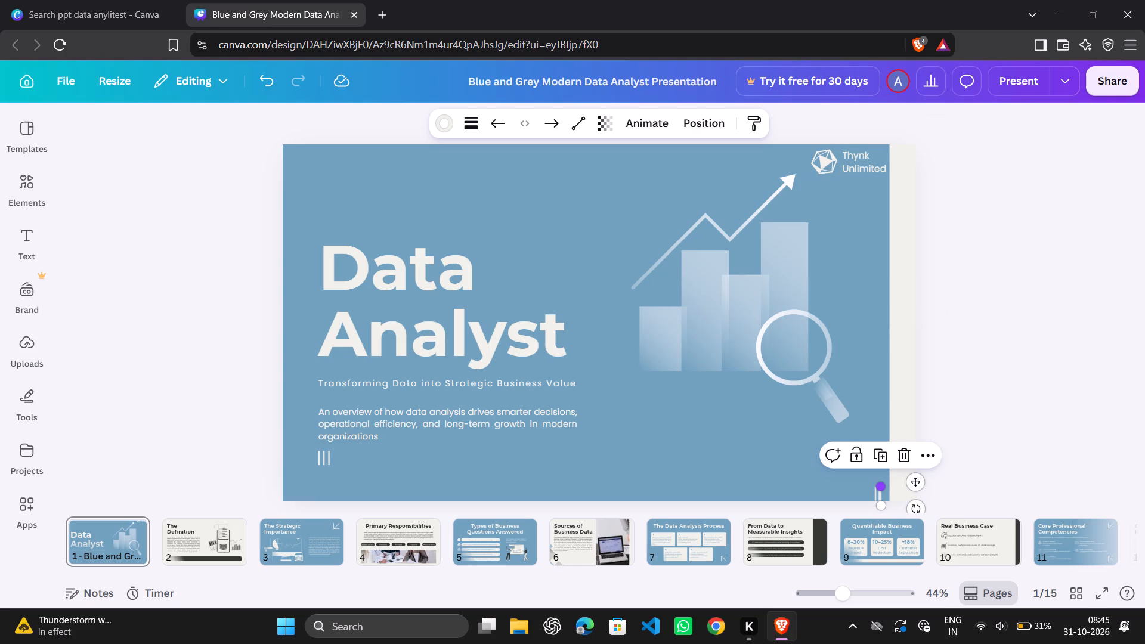
pyautogui.moveTo(874, 491); pyautogui.dragTo(860, 491)
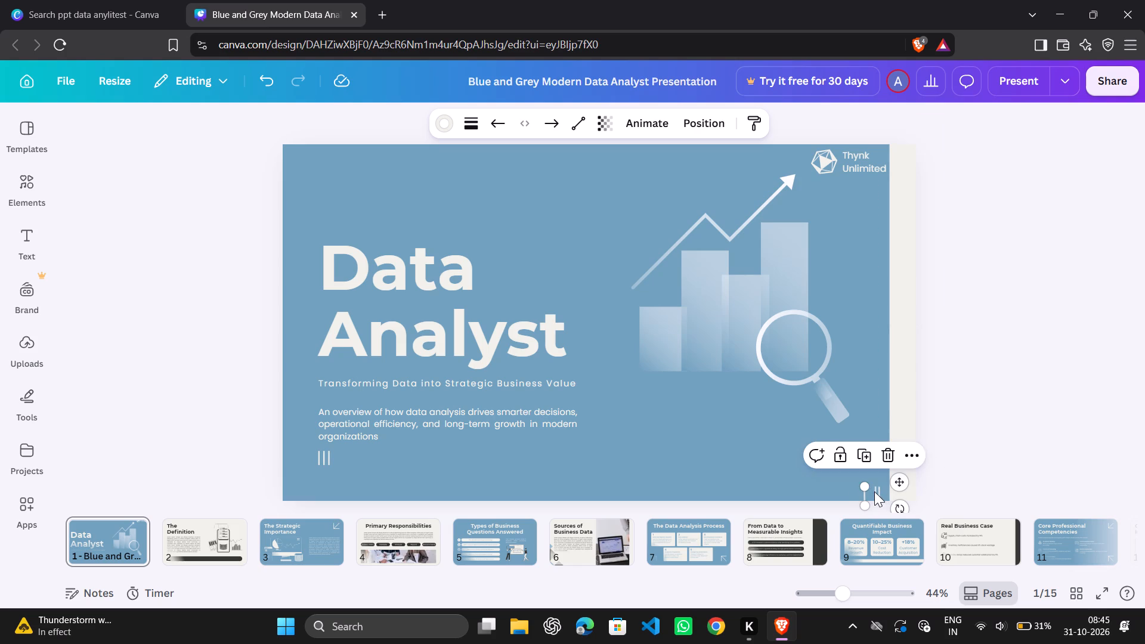
# Move the middle small vertical line left to space the three lines in the slide's bottom-right area evenly.
pyautogui.click(874, 491)
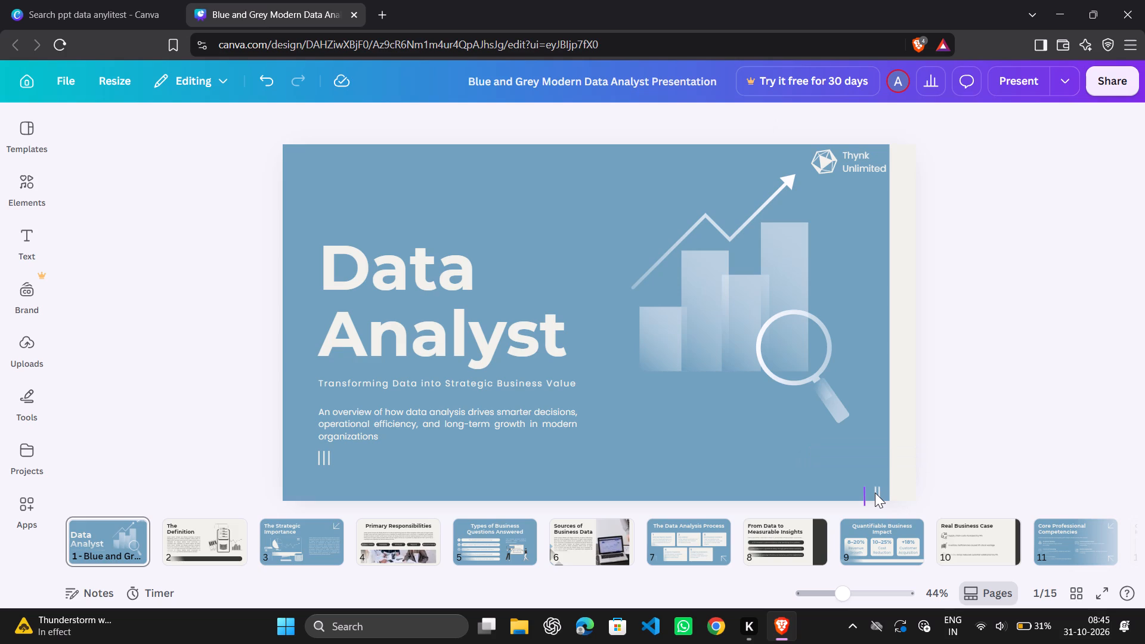
pyautogui.click(875, 493)
pyautogui.click(875, 493)
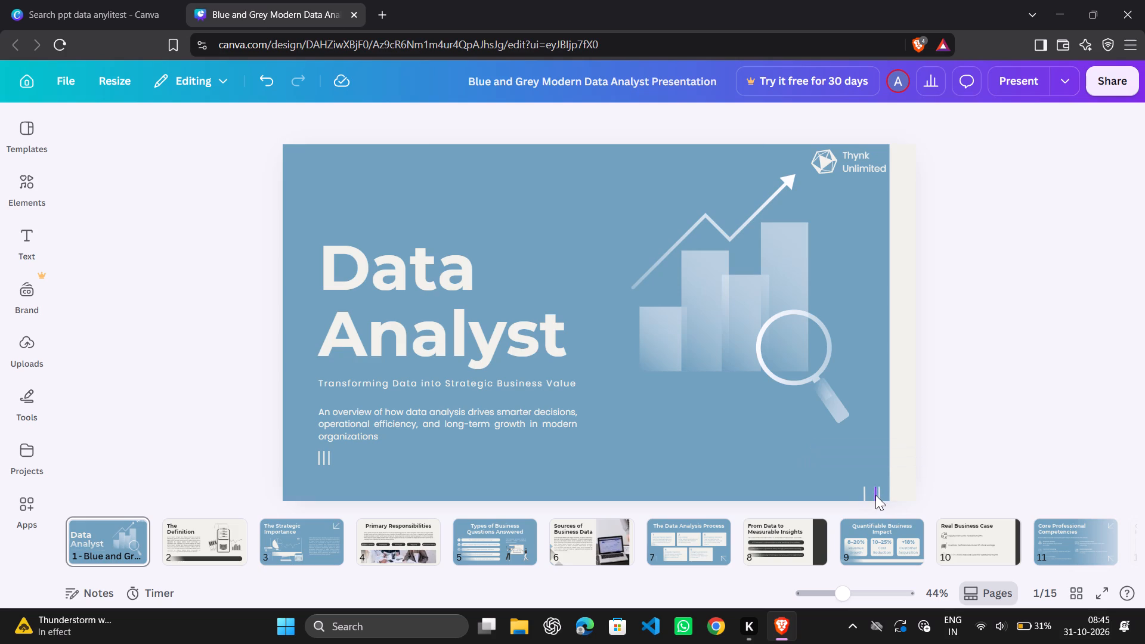
pyautogui.click(875, 493)
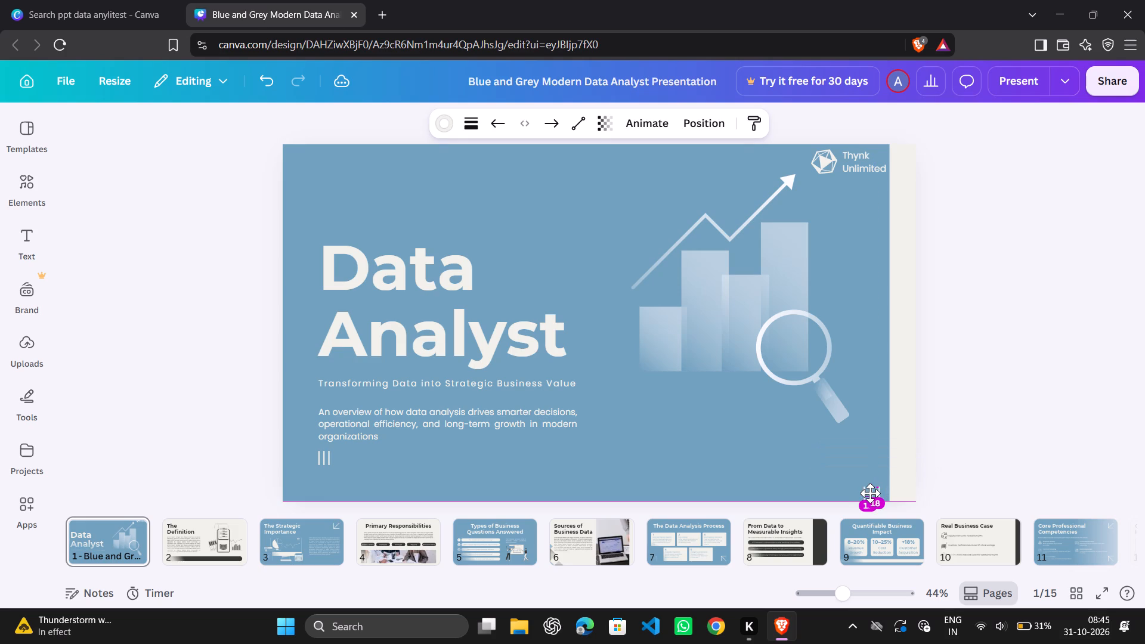
pyautogui.click(804, 487)
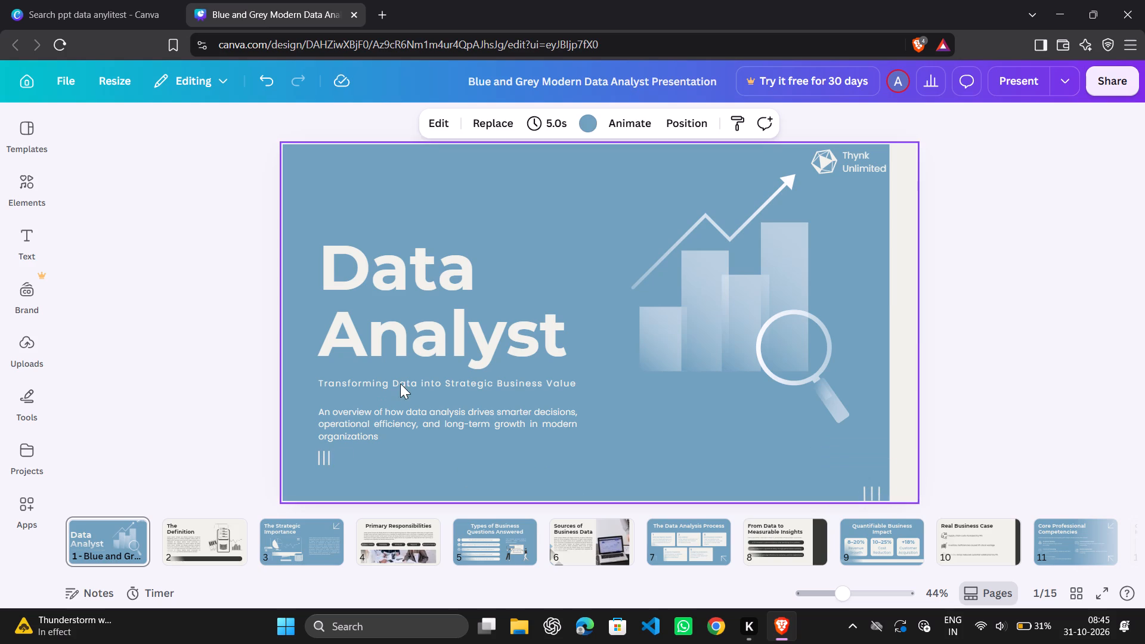
# Move the "Data Analyst" title up and slightly right, towards the top of the slide.
pyautogui.moveTo(439, 276); pyautogui.dragTo(459, 212)
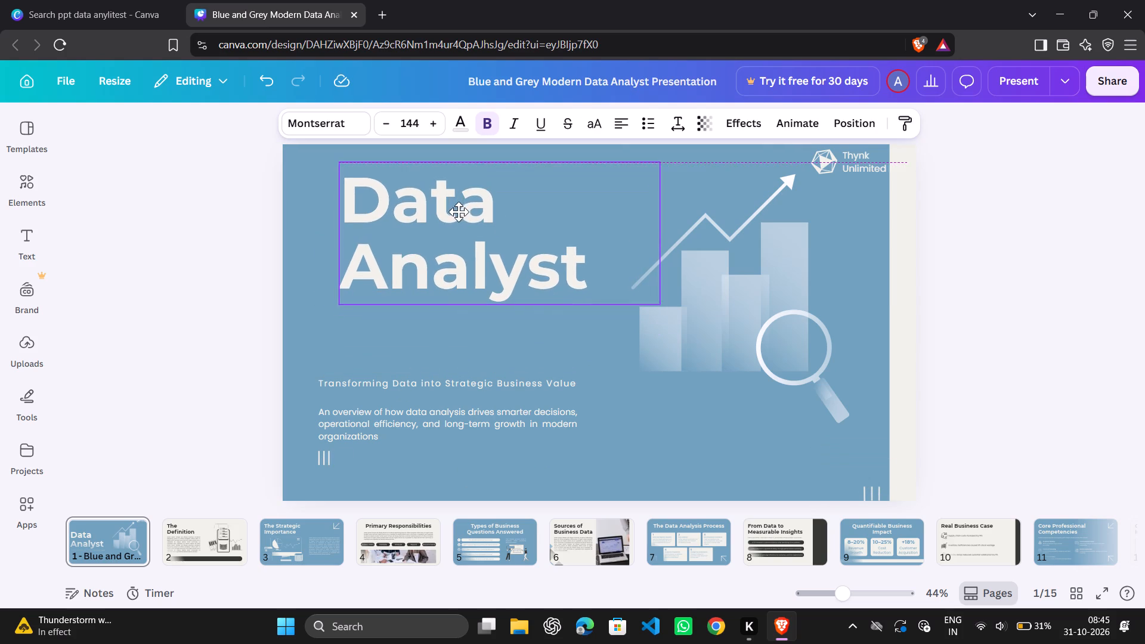
pyautogui.moveTo(459, 212); pyautogui.dragTo(458, 211)
# Move the subtitle and the overview paragraph up directly beneath the "Data Analyst" title, aligned with the title's left edge.
pyautogui.moveTo(435, 380); pyautogui.dragTo(448, 348)
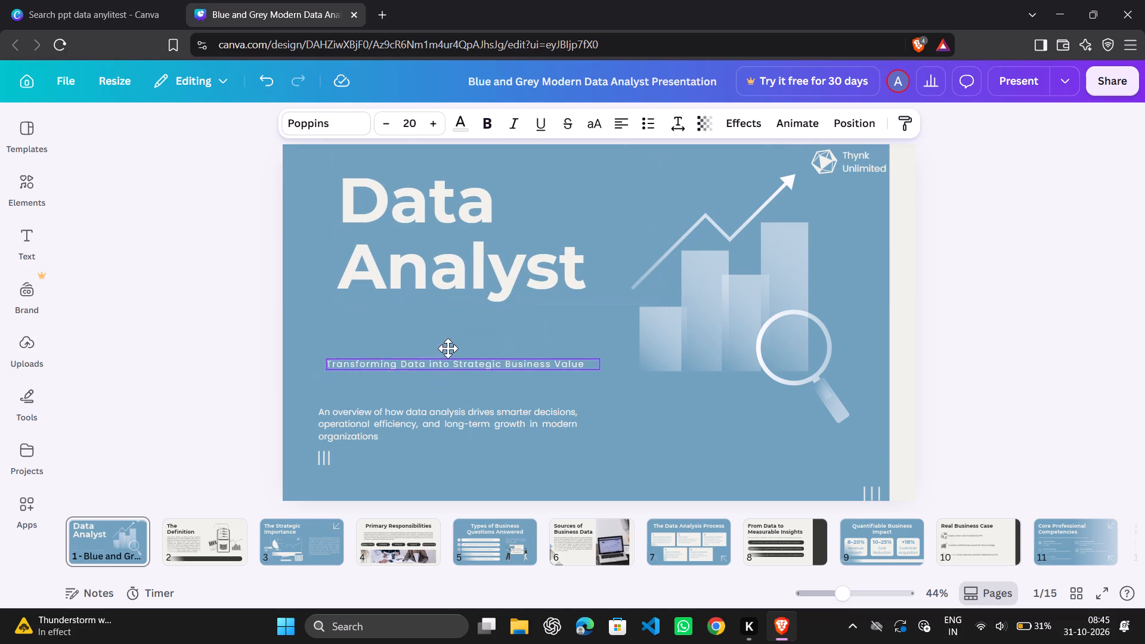
pyautogui.moveTo(448, 348); pyautogui.dragTo(451, 323)
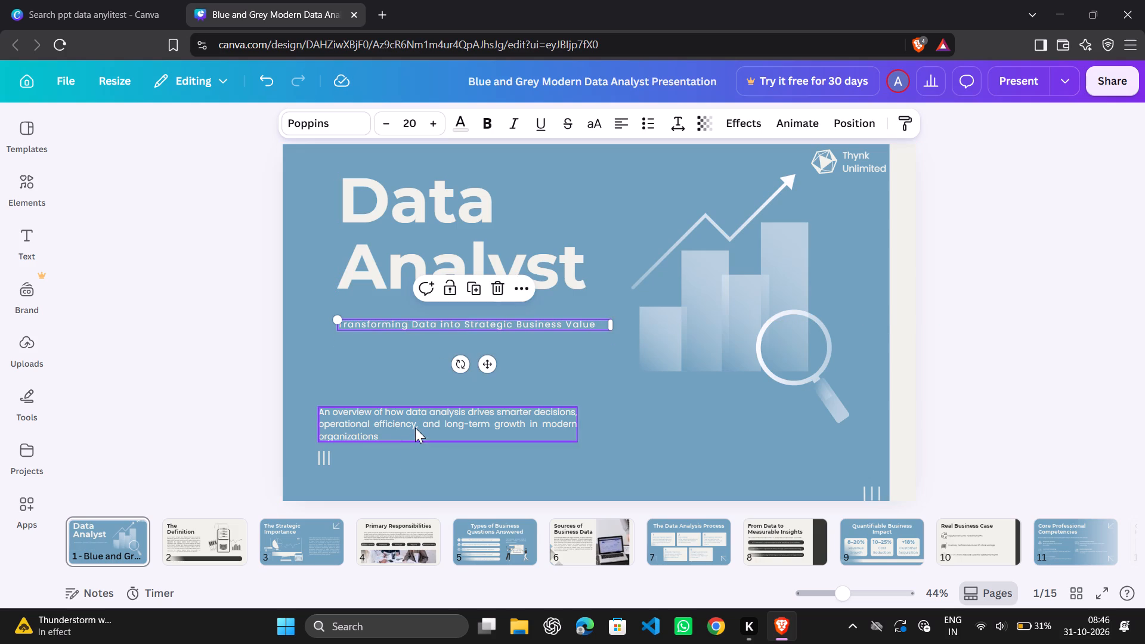
pyautogui.moveTo(415, 428); pyautogui.dragTo(429, 361)
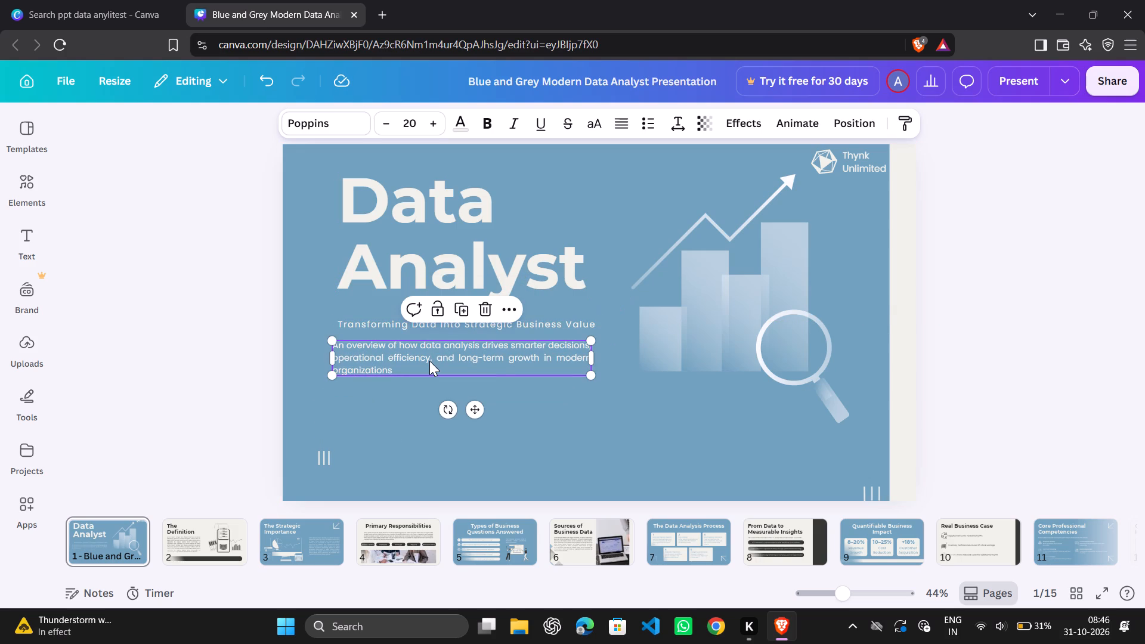
pyautogui.click(464, 394)
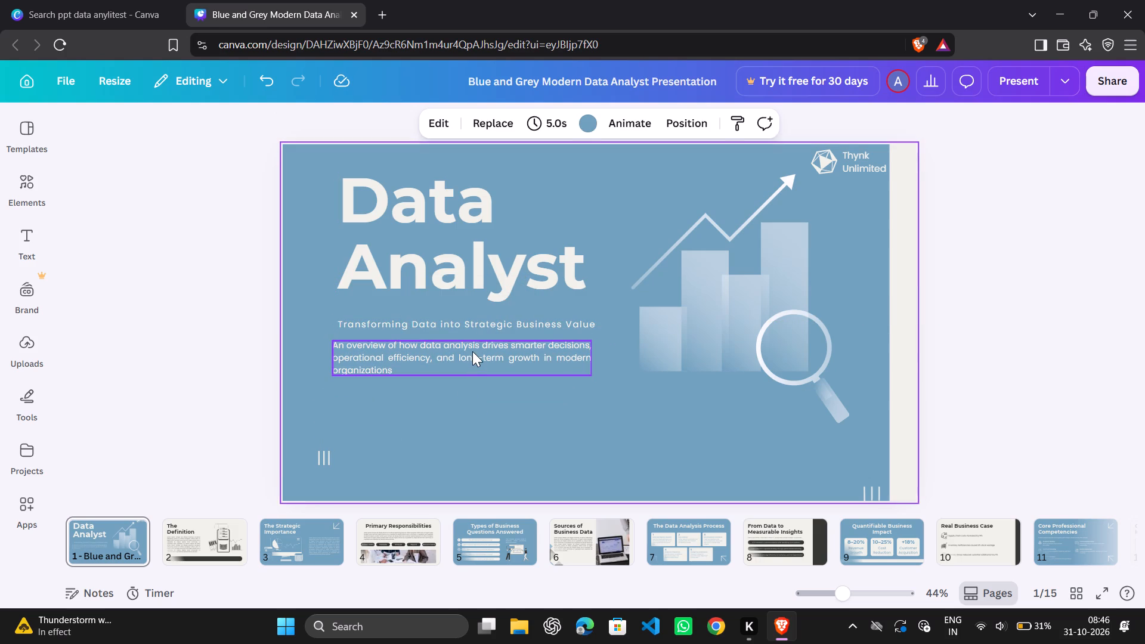
pyautogui.moveTo(472, 351); pyautogui.dragTo(478, 348)
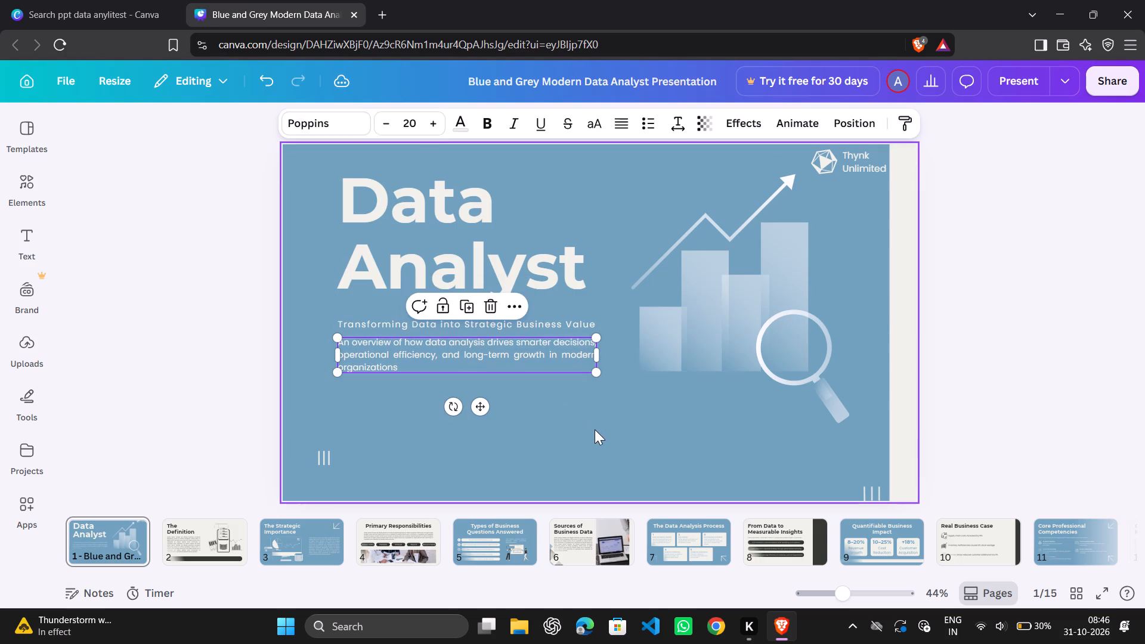
# On slide 2, move the clipboard and chart illustration up and right, into the slide's top-right corner.
pyautogui.click(595, 429)
pyautogui.press('Right')
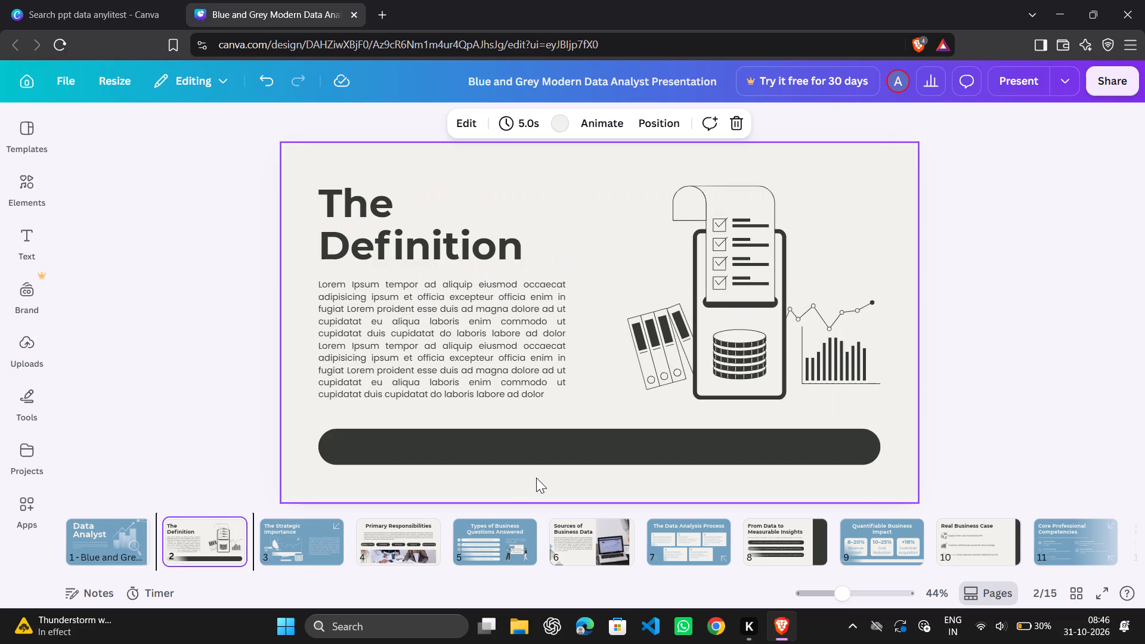
pyautogui.moveTo(754, 265); pyautogui.dragTo(770, 240)
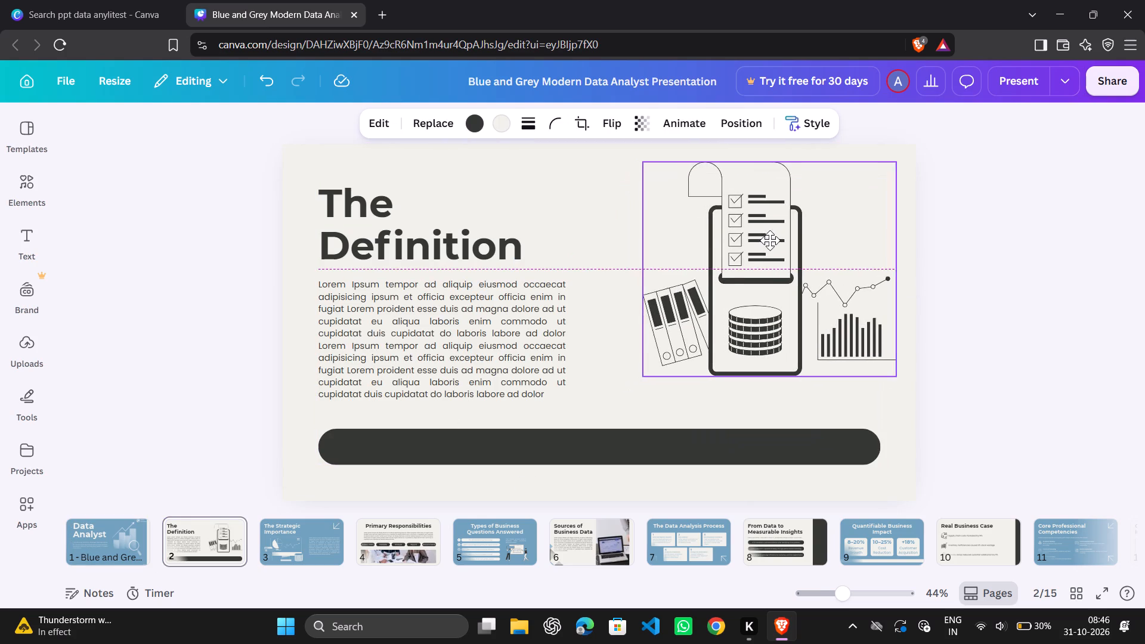
pyautogui.moveTo(770, 240); pyautogui.dragTo(782, 233)
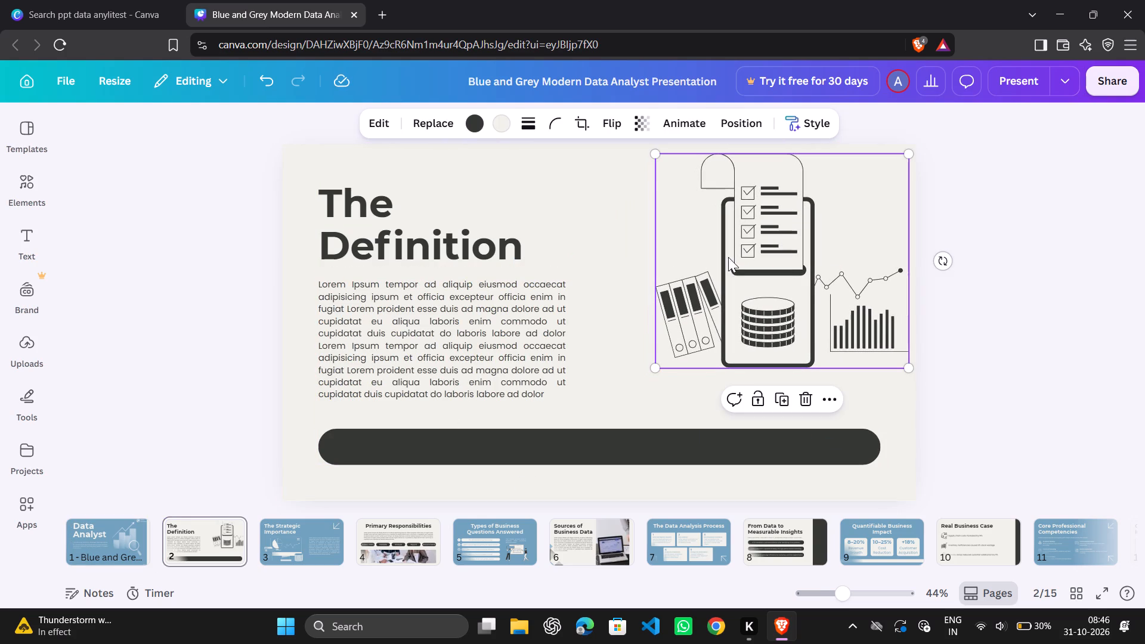
# Move "The Definition" title up and slightly right, and place the body paragraph directly beneath it, indented slightly further.
pyautogui.moveTo(450, 233); pyautogui.dragTo(468, 211)
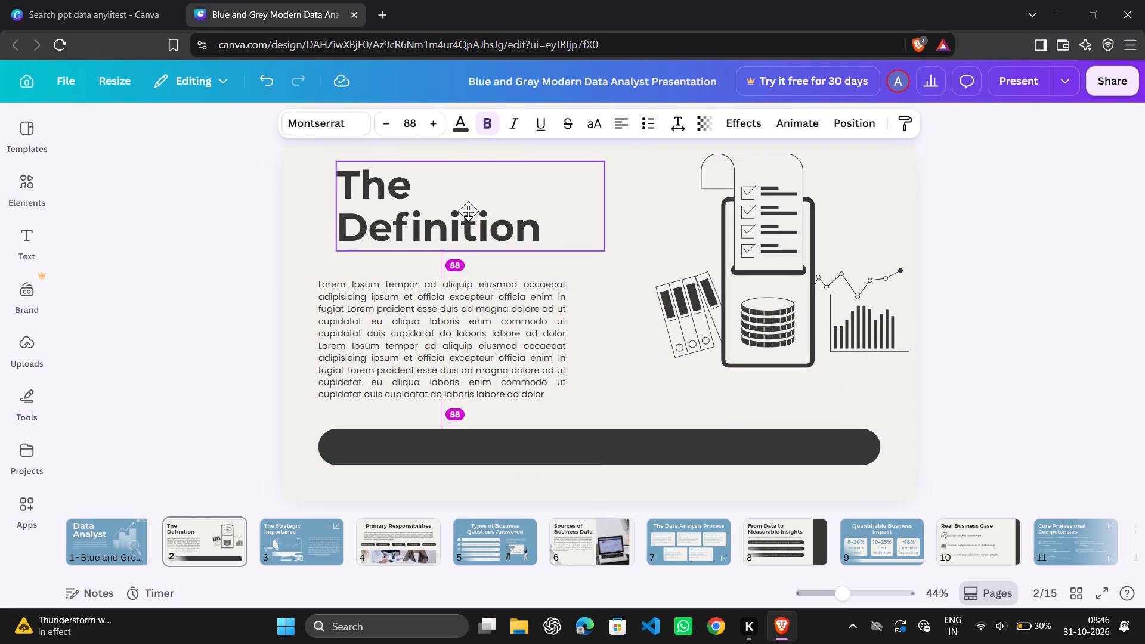
pyautogui.moveTo(468, 211); pyautogui.dragTo(476, 203)
pyautogui.moveTo(474, 311); pyautogui.dragTo(481, 300)
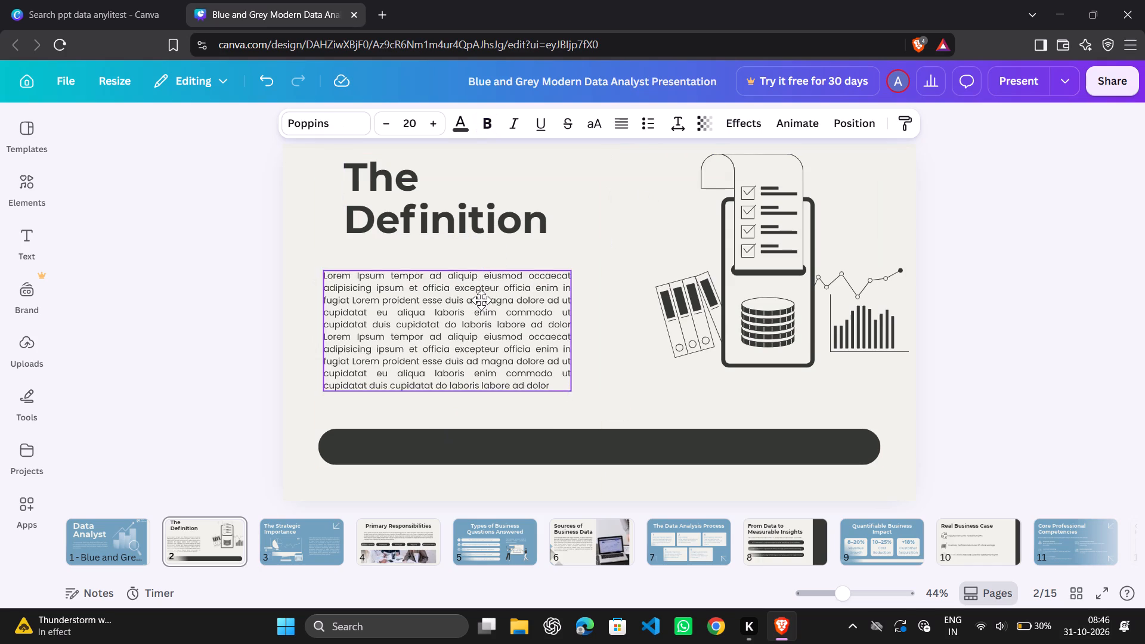
pyautogui.moveTo(481, 300); pyautogui.dragTo(519, 273)
# Move the dark rounded bar up and slightly right, to just below the body paragraph.
pyautogui.moveTo(572, 452); pyautogui.dragTo(593, 423)
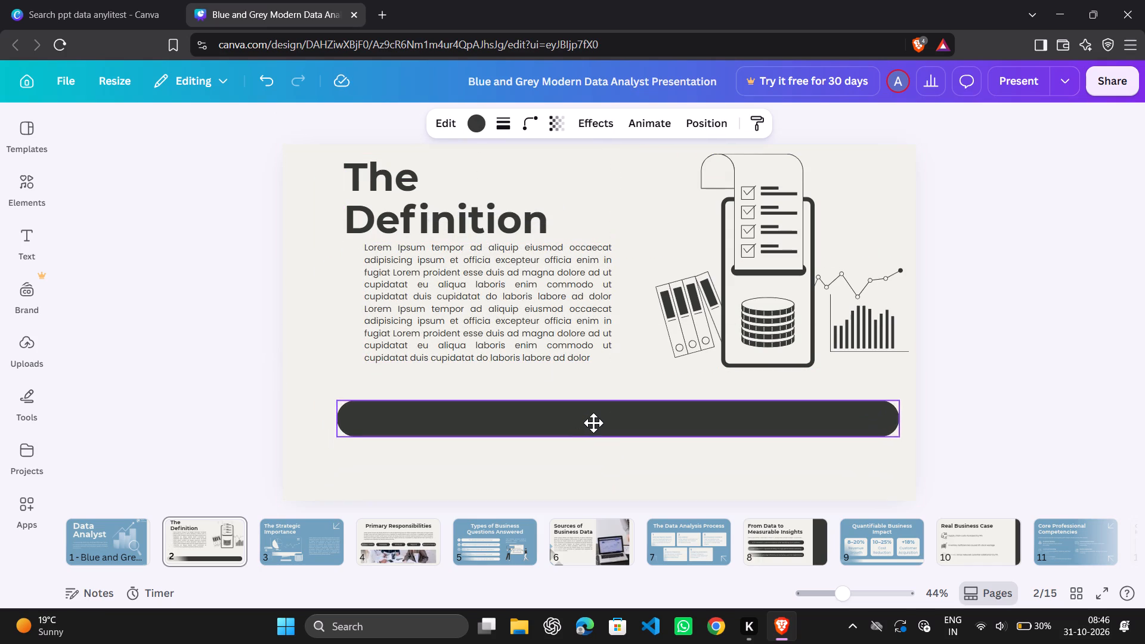
pyautogui.moveTo(593, 423); pyautogui.dragTo(599, 404)
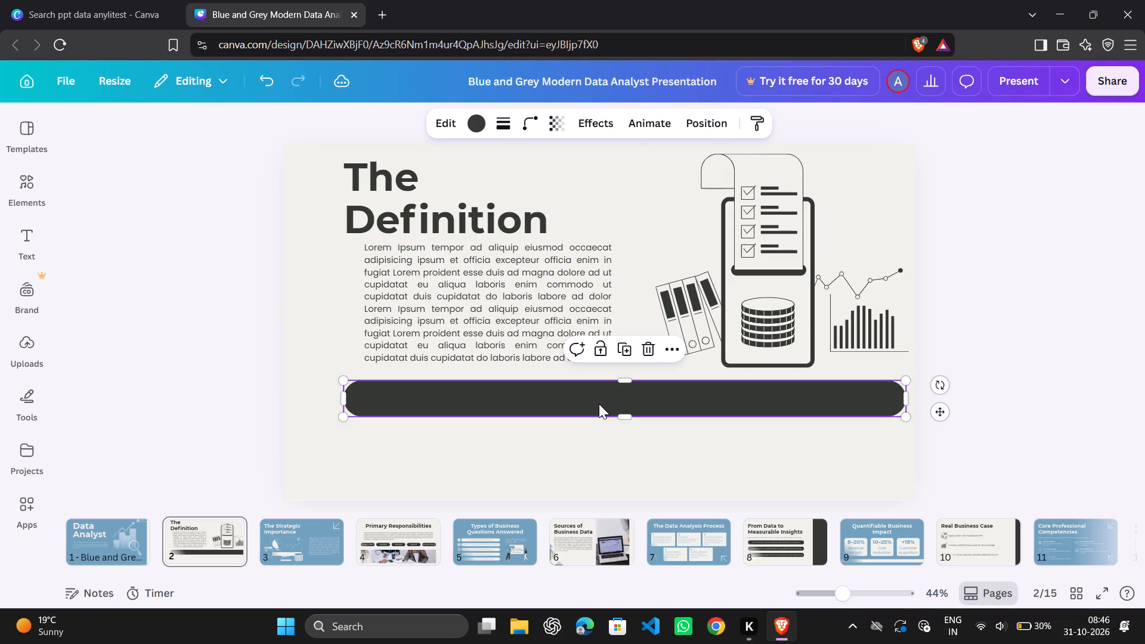
# On slide 3, move the diagonal arrow graphic into the slide's top-right corner.
pyautogui.click(580, 452)
pyautogui.press('Right')
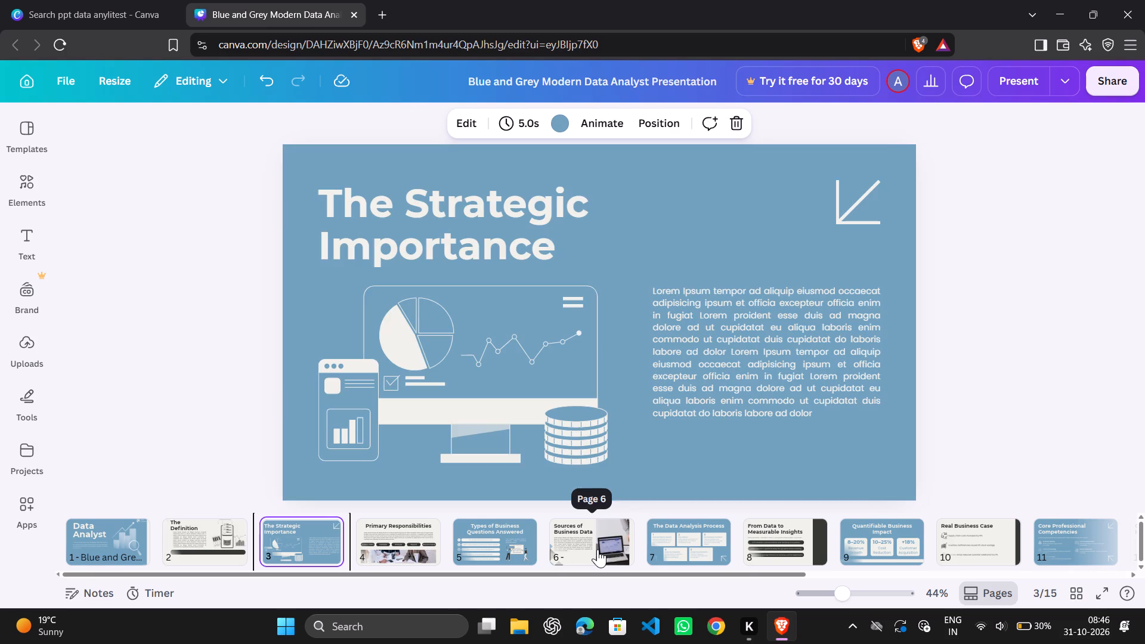
pyautogui.moveTo(865, 190); pyautogui.dragTo(896, 159)
# Move "The Strategic Importance" title up and right, against the slide's top edge.
pyautogui.moveTo(561, 200); pyautogui.dragTo(577, 190)
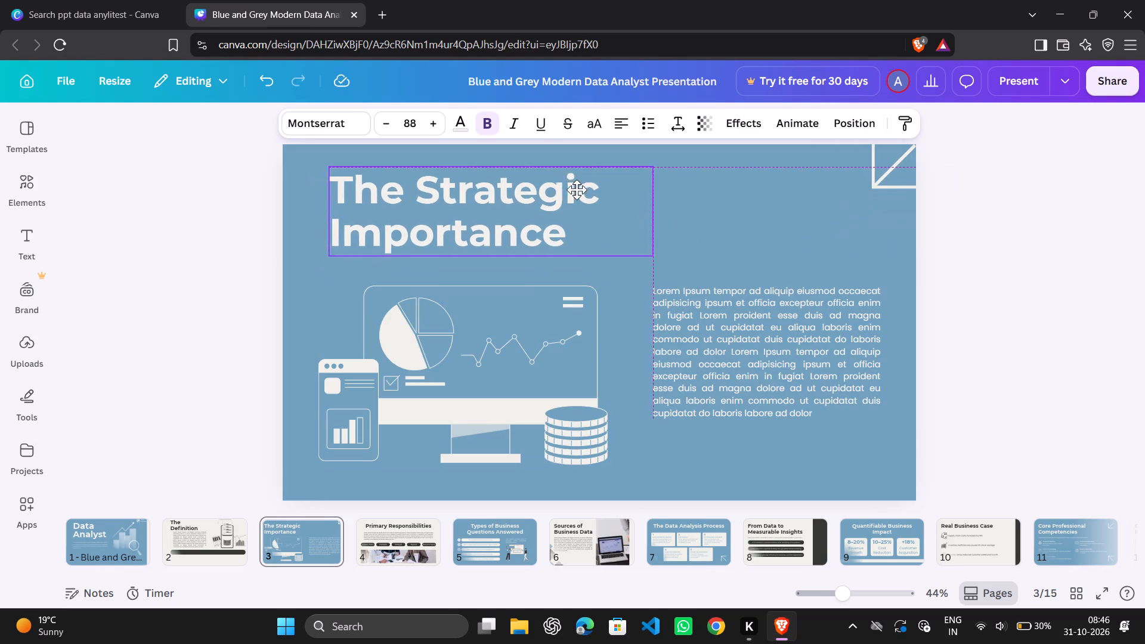
pyautogui.moveTo(577, 190); pyautogui.dragTo(595, 169)
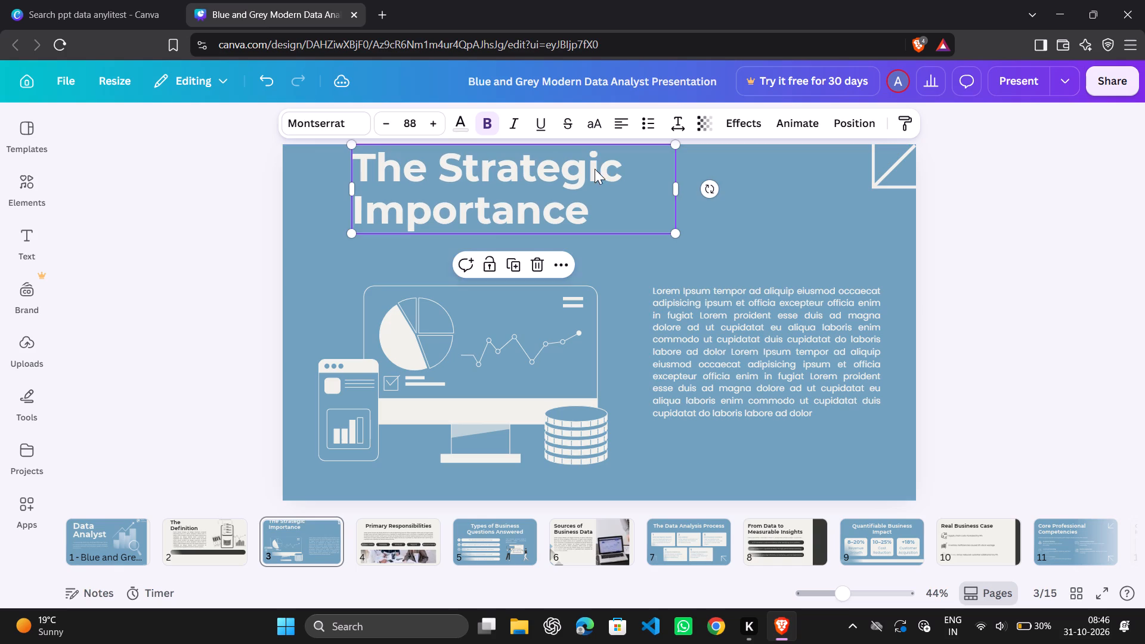
# Move the monitor illustration up beneath the title and raise the body paragraph beside it so their tops align.
pyautogui.moveTo(524, 346); pyautogui.dragTo(536, 303)
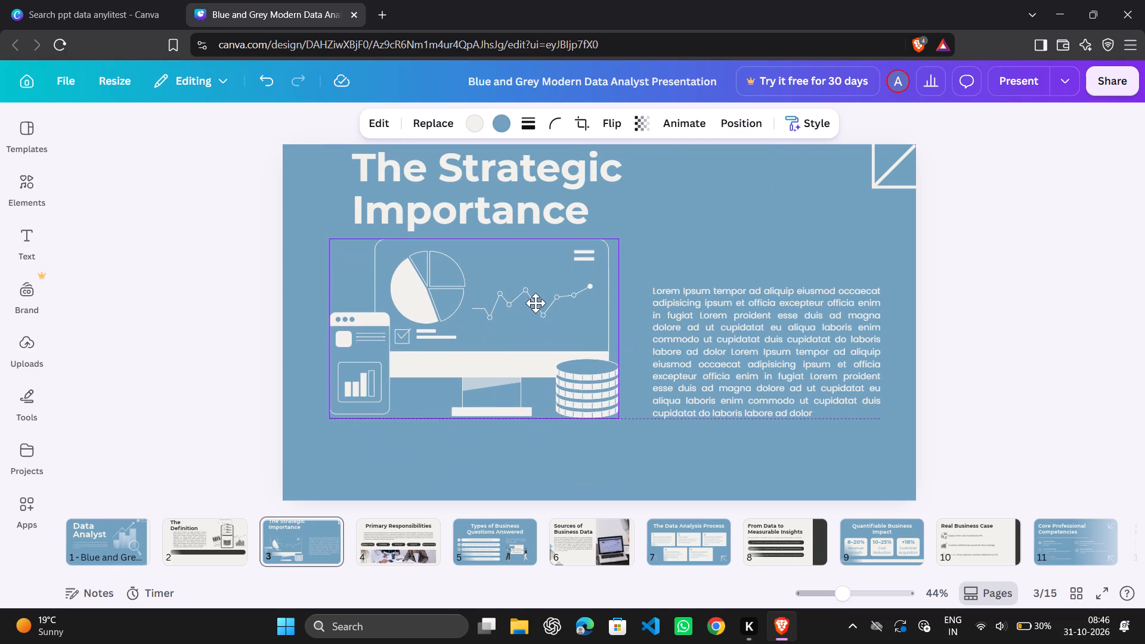
pyautogui.moveTo(536, 303); pyautogui.dragTo(536, 302)
pyautogui.moveTo(729, 358); pyautogui.dragTo(728, 327)
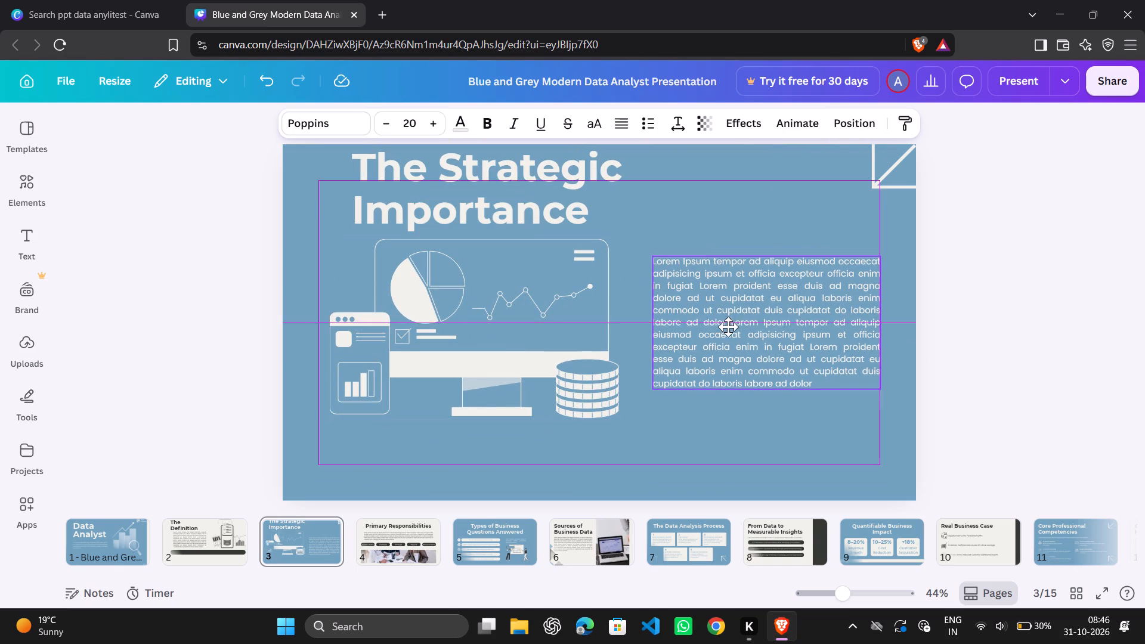
pyautogui.moveTo(728, 327); pyautogui.dragTo(724, 312)
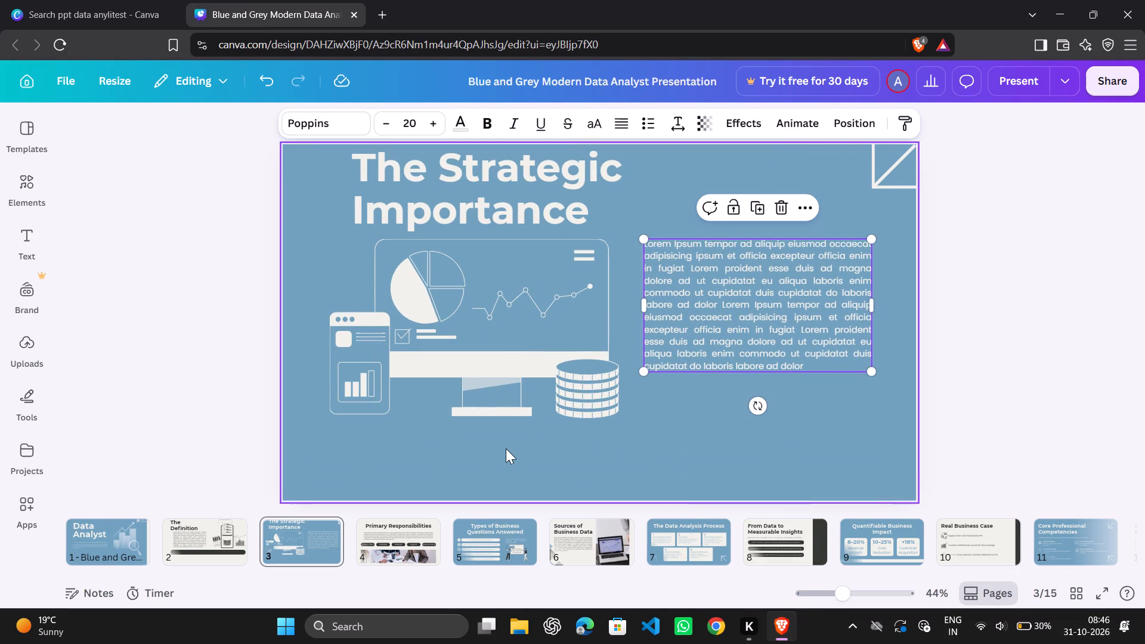
# On slide 4, move the "Primary Responsibilities" title up and slightly right, towards the slide's top edge.
pyautogui.doubleClick(550, 482)
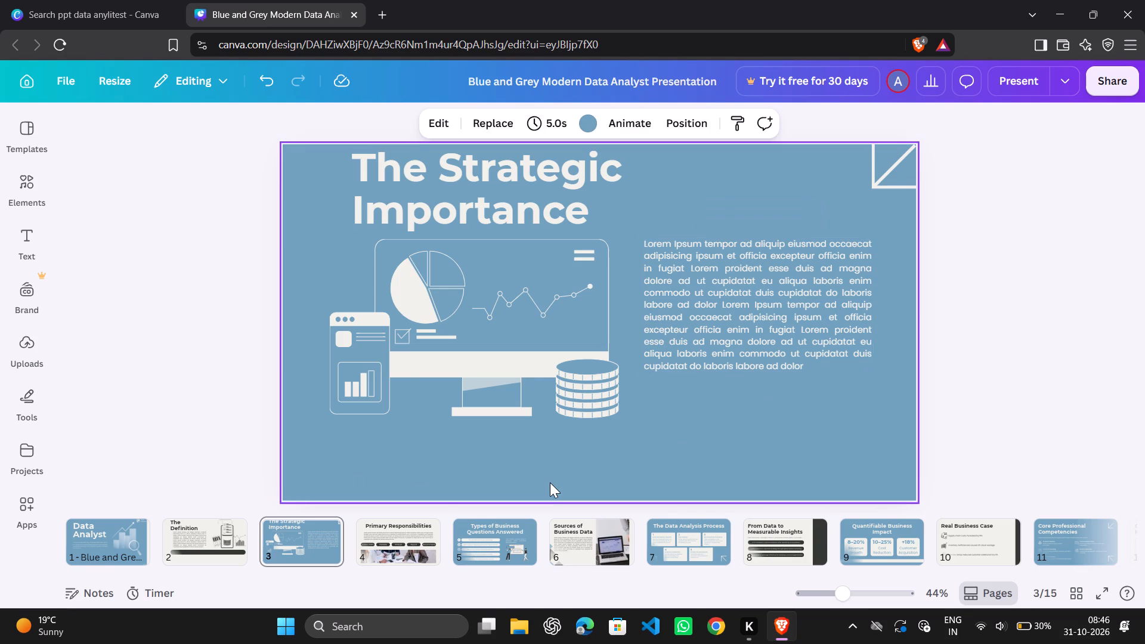
pyautogui.press('Right')
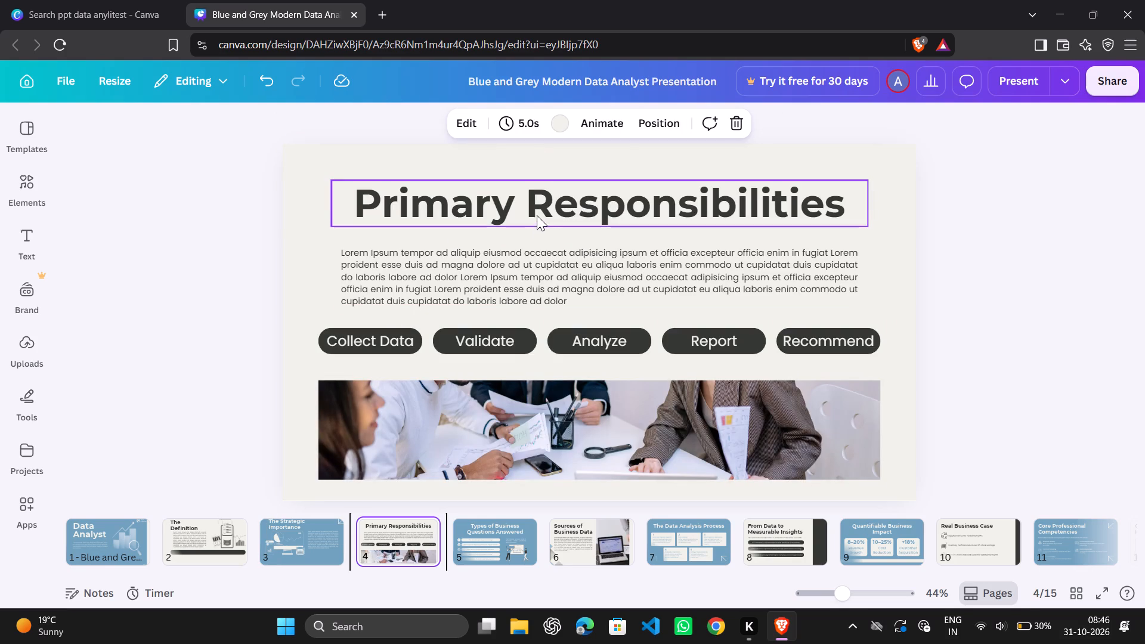
pyautogui.moveTo(538, 213); pyautogui.dragTo(547, 190)
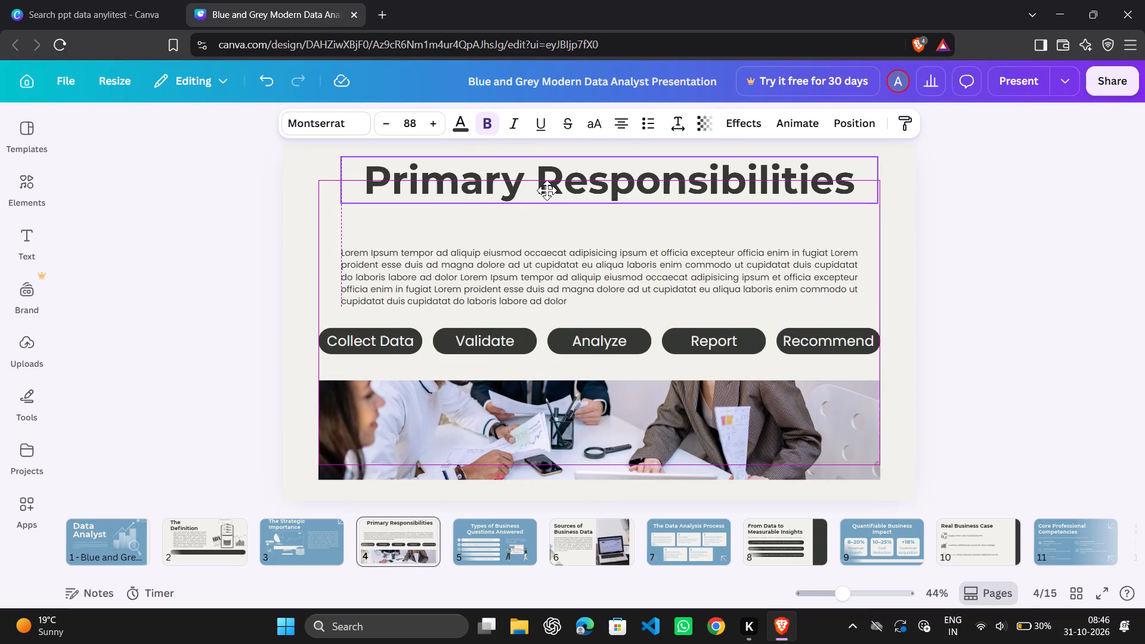
pyautogui.moveTo(547, 190); pyautogui.dragTo(549, 186)
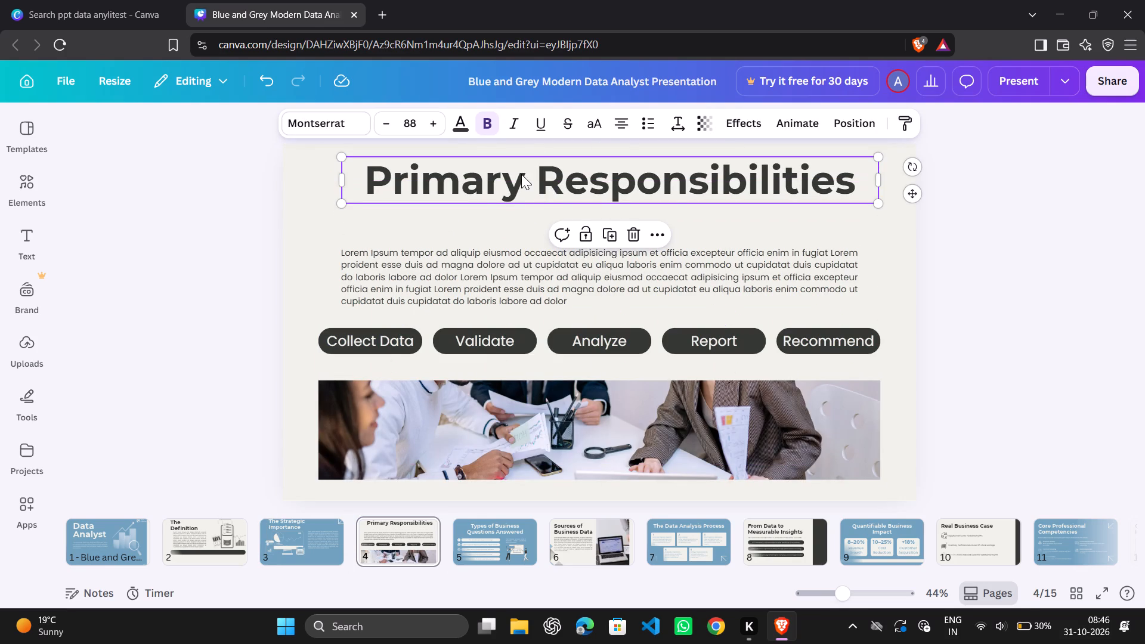
pyautogui.moveTo(521, 177); pyautogui.dragTo(516, 182)
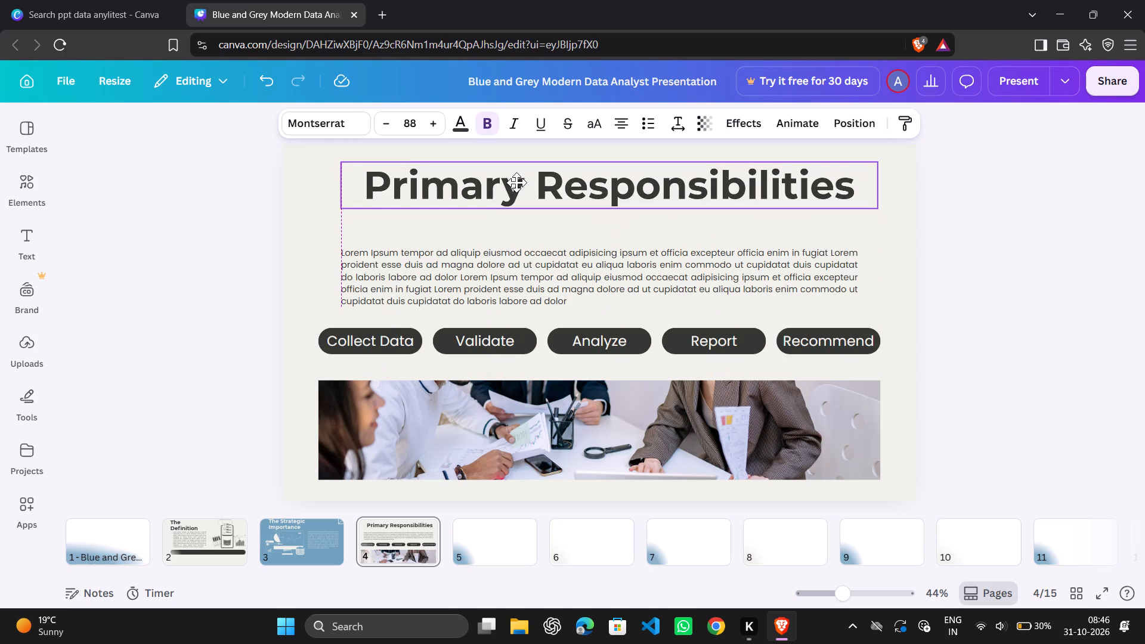
pyautogui.moveTo(516, 182); pyautogui.dragTo(516, 183)
# Reduce the "Primary Responsibilities" title's font size to 82.
pyautogui.click(389, 123)
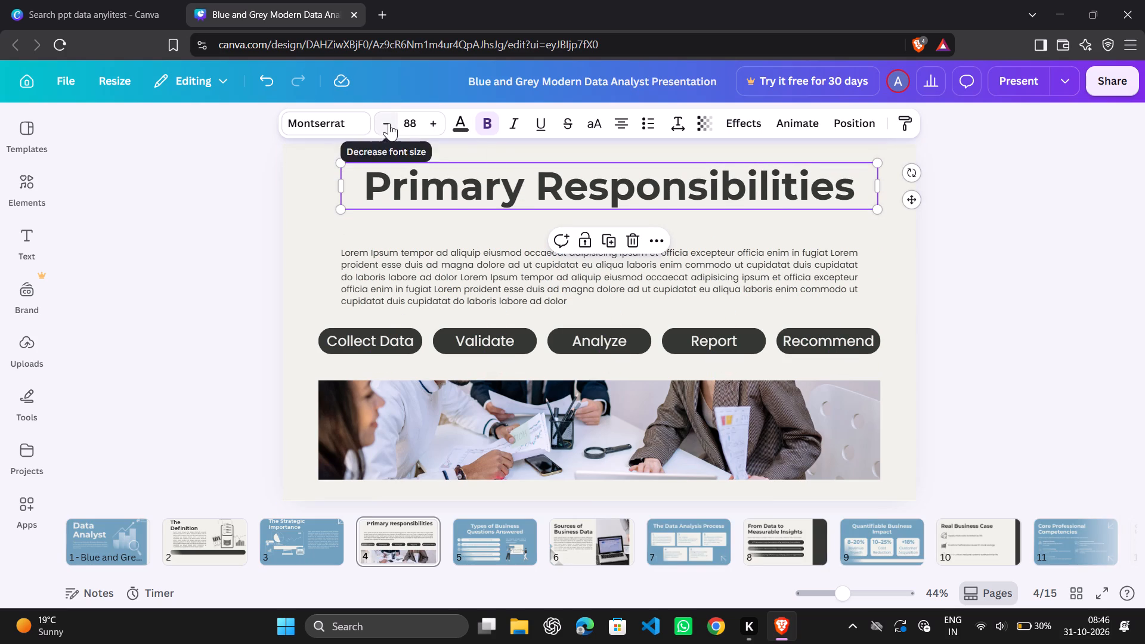
pyautogui.tripleClick(389, 123)
pyautogui.click(389, 123)
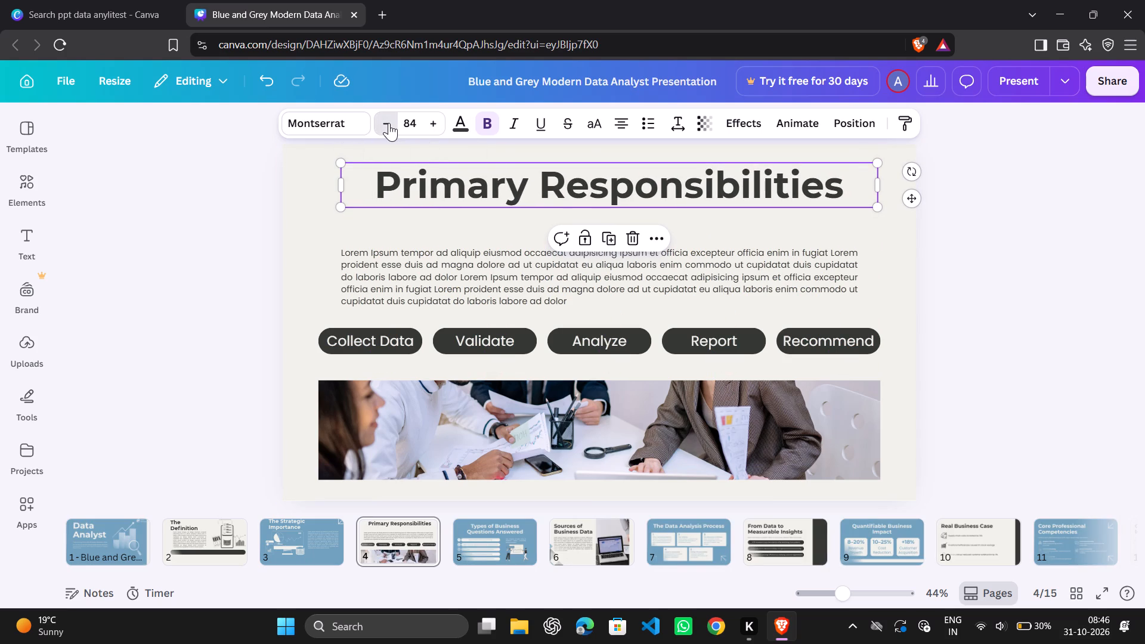
pyautogui.click(389, 123)
# Narrow the "Primary Responsibilities" title's text box from both sides.
pyautogui.moveTo(339, 186); pyautogui.dragTo(361, 186)
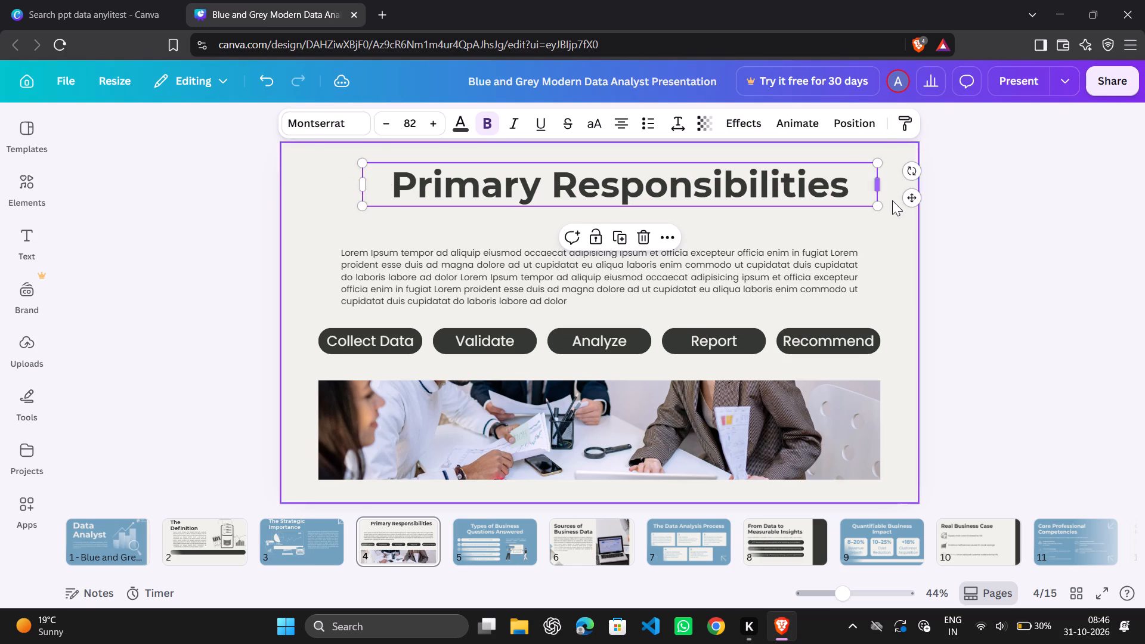
pyautogui.moveTo(877, 184); pyautogui.dragTo(864, 183)
# Move the body paragraph up and slightly right, directly beneath the "Primary Responsibilities" title.
pyautogui.moveTo(737, 283); pyautogui.dragTo(737, 271)
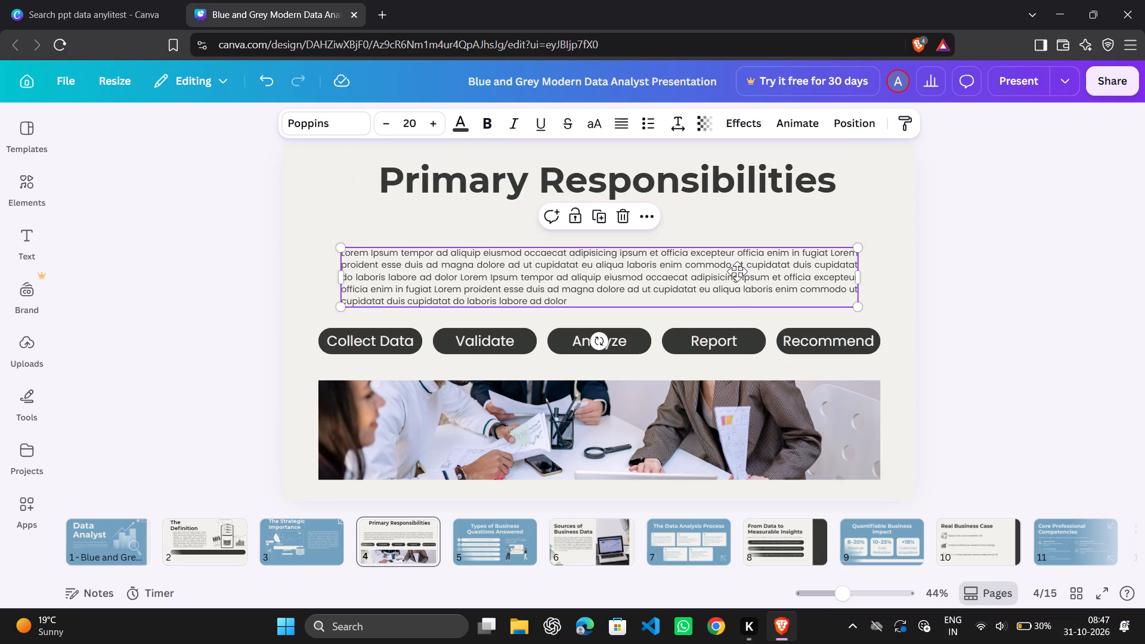
pyautogui.moveTo(737, 271); pyautogui.dragTo(743, 246)
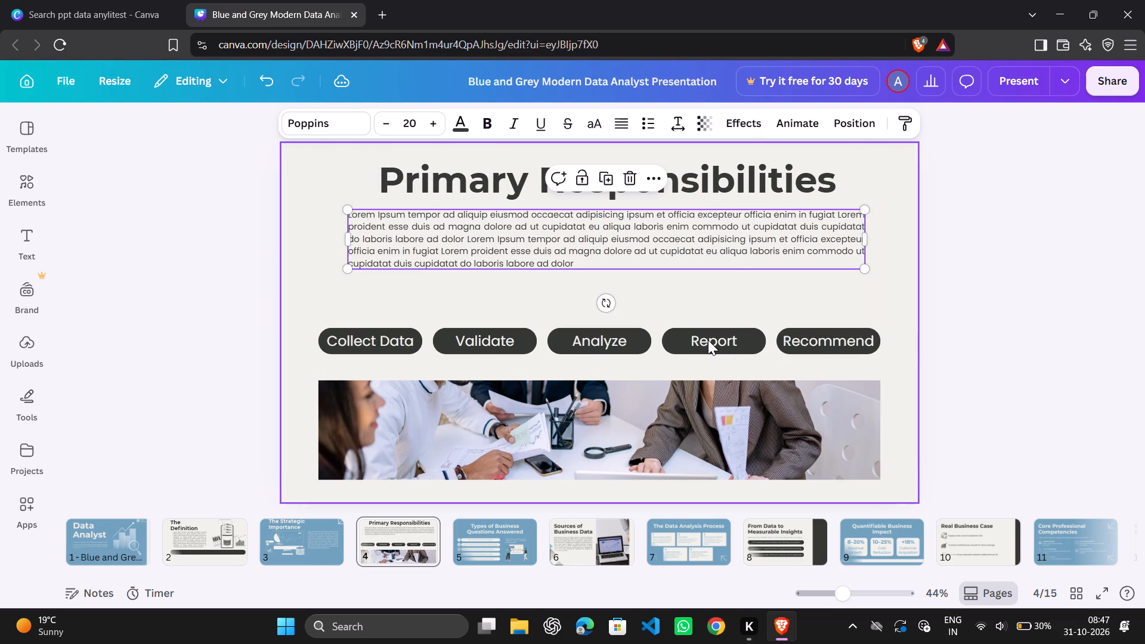
# Shift the "Report" label slightly down from the row of labels.
pyautogui.click(708, 340)
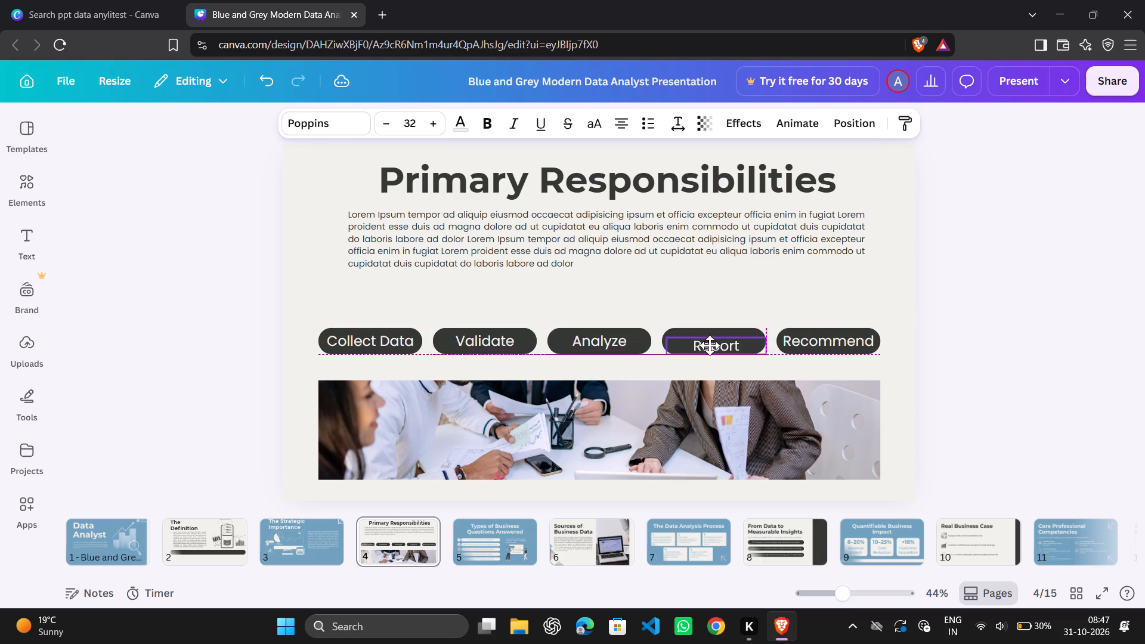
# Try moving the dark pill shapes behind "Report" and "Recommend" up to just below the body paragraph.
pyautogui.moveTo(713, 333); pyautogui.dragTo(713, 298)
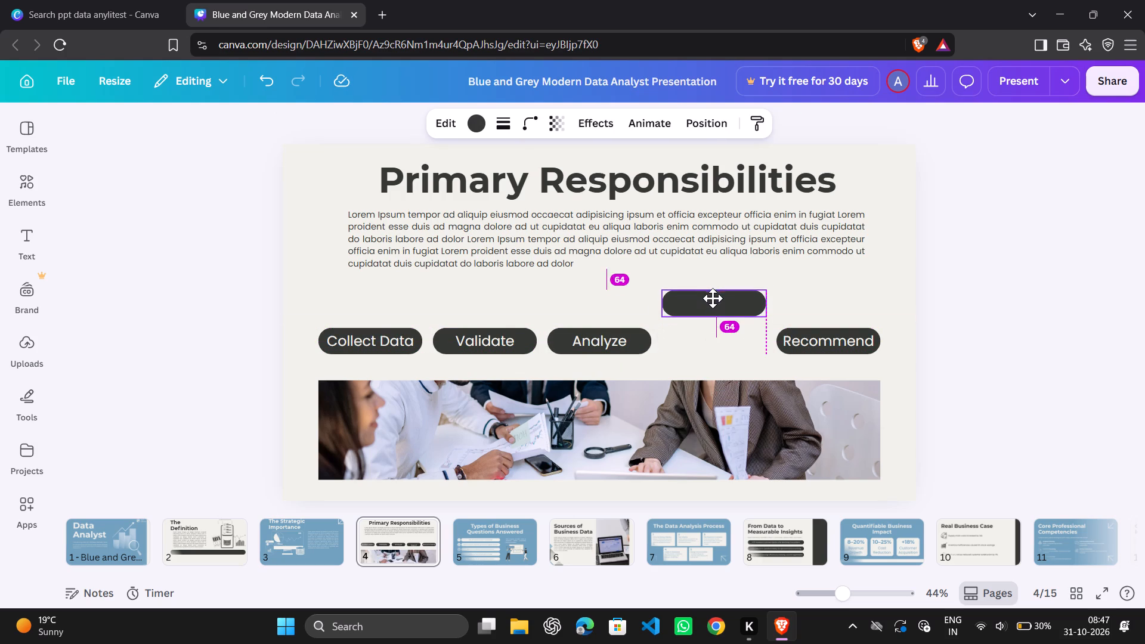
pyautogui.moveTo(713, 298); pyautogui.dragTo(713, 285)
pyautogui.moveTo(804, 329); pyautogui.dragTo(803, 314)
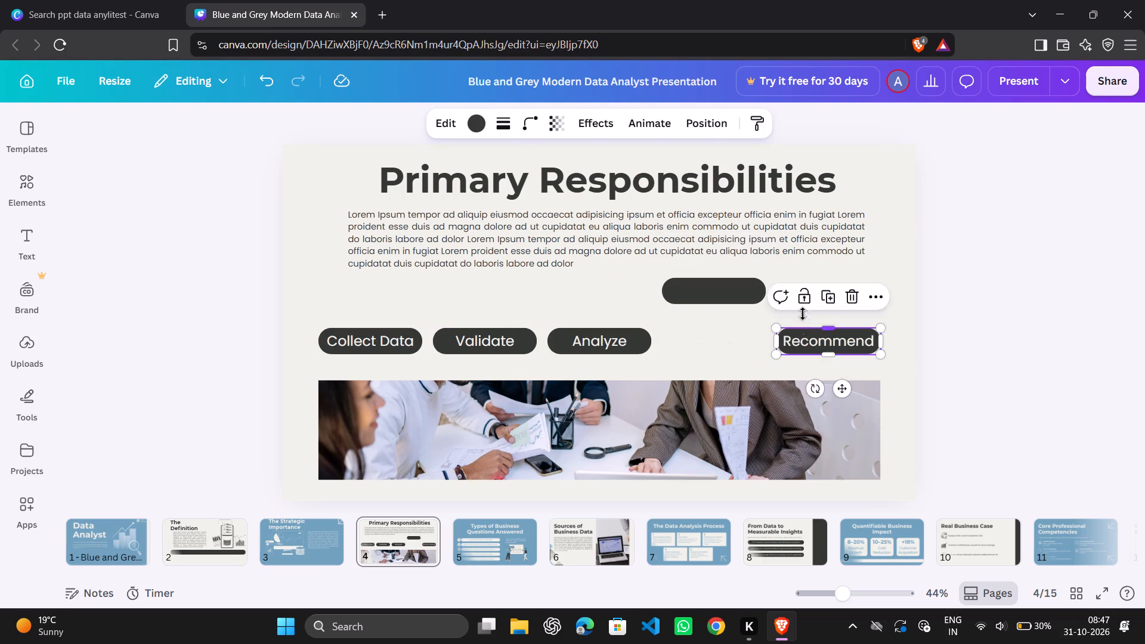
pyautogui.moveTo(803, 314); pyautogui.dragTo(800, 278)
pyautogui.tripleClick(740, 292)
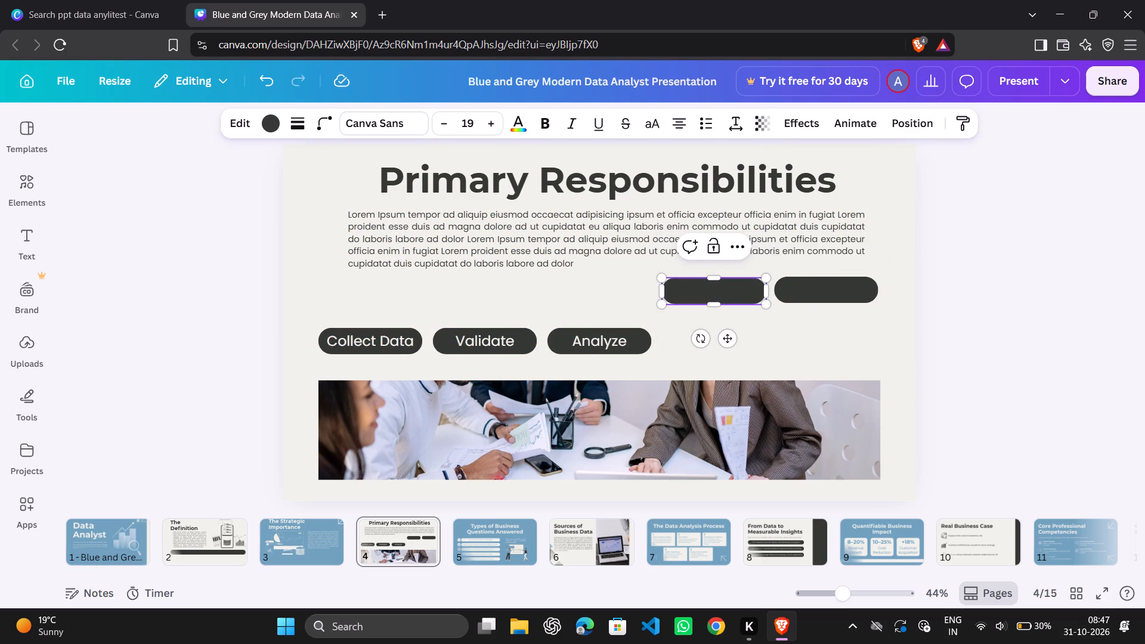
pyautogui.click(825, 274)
# Move the two dark pill shapes back down behind the "Report" and "Recommend" labels, slightly lower than the other three pills.
pyautogui.moveTo(749, 299); pyautogui.dragTo(754, 349)
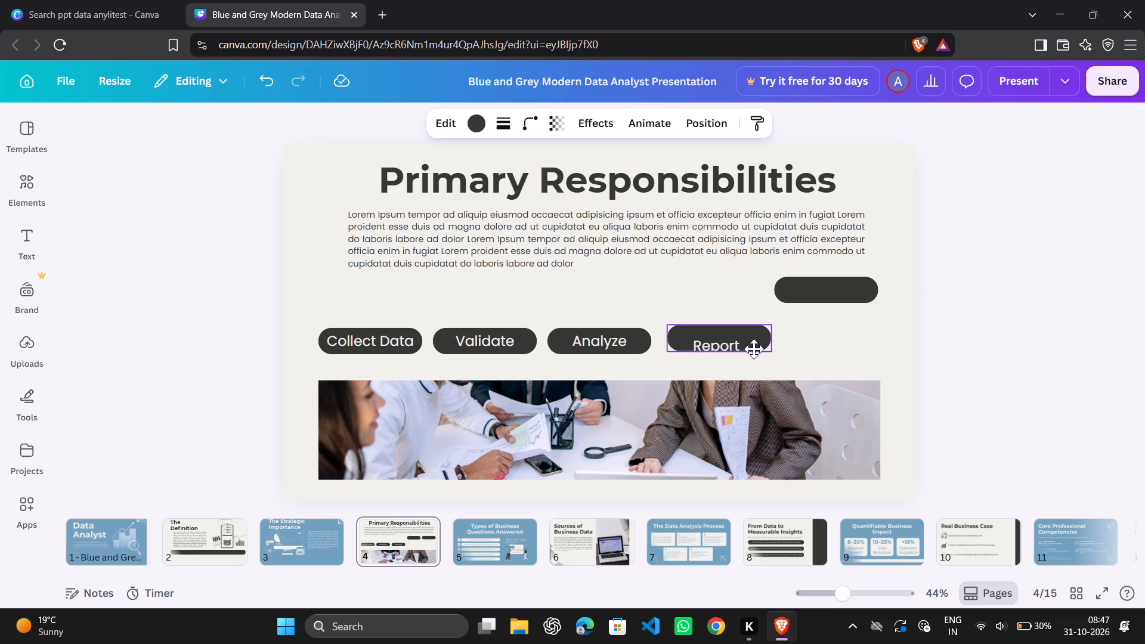
pyautogui.moveTo(754, 349); pyautogui.dragTo(752, 353)
pyautogui.click(729, 343)
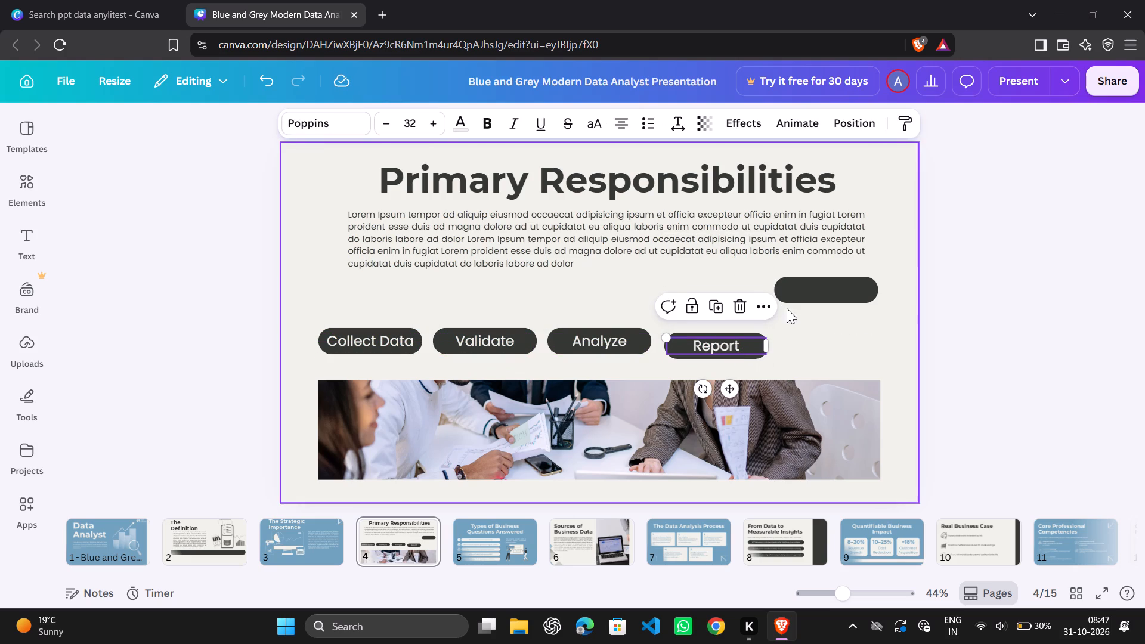
pyautogui.moveTo(812, 289); pyautogui.dragTo(819, 351)
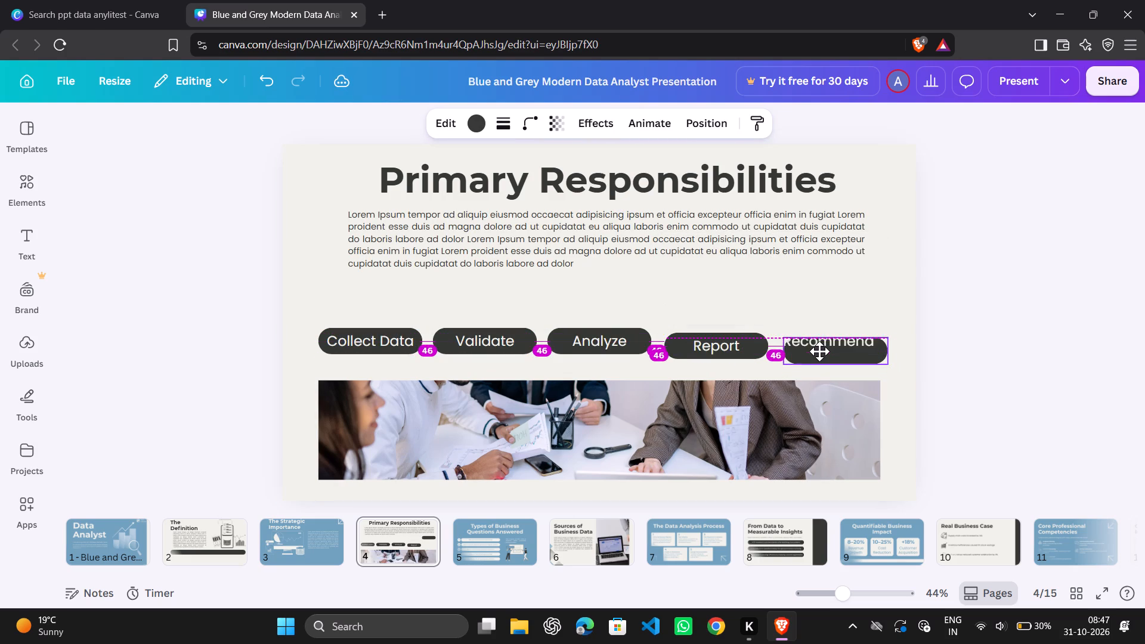
pyautogui.moveTo(819, 351); pyautogui.dragTo(818, 347)
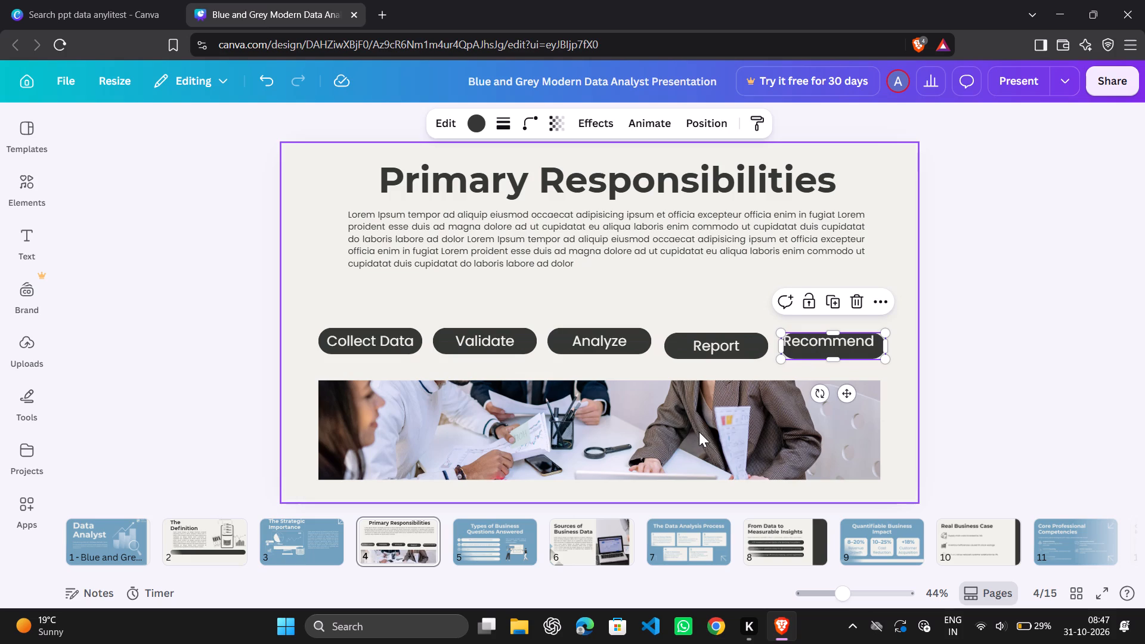
# Move the team photo up slightly so it sits closer beneath the row of pill labels.
pyautogui.moveTo(700, 431); pyautogui.dragTo(703, 420)
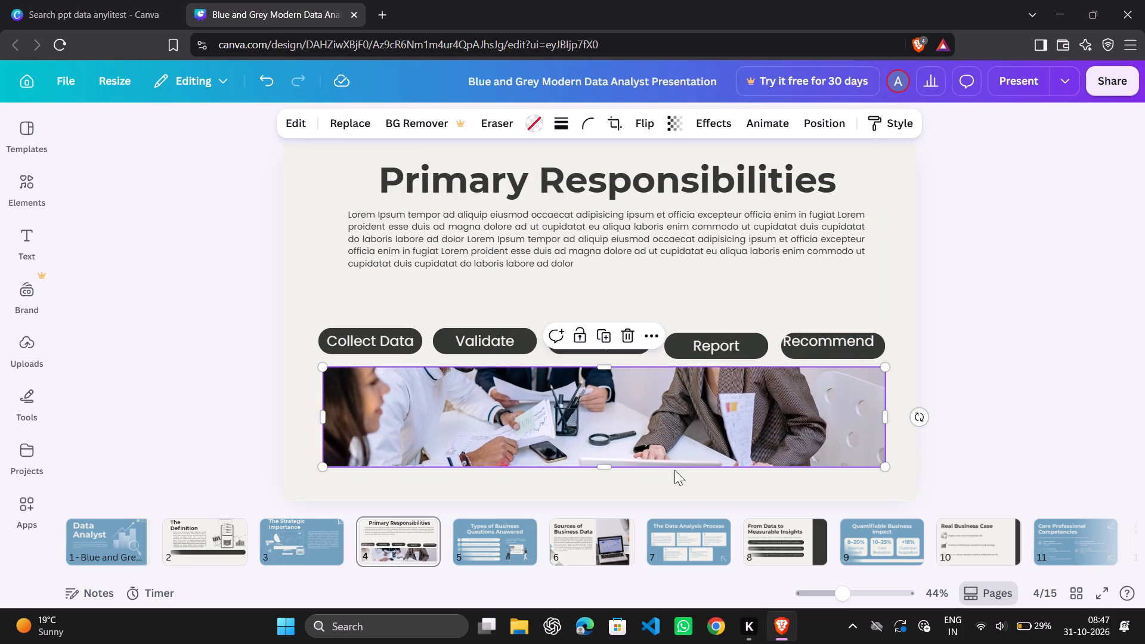
pyautogui.click(629, 281)
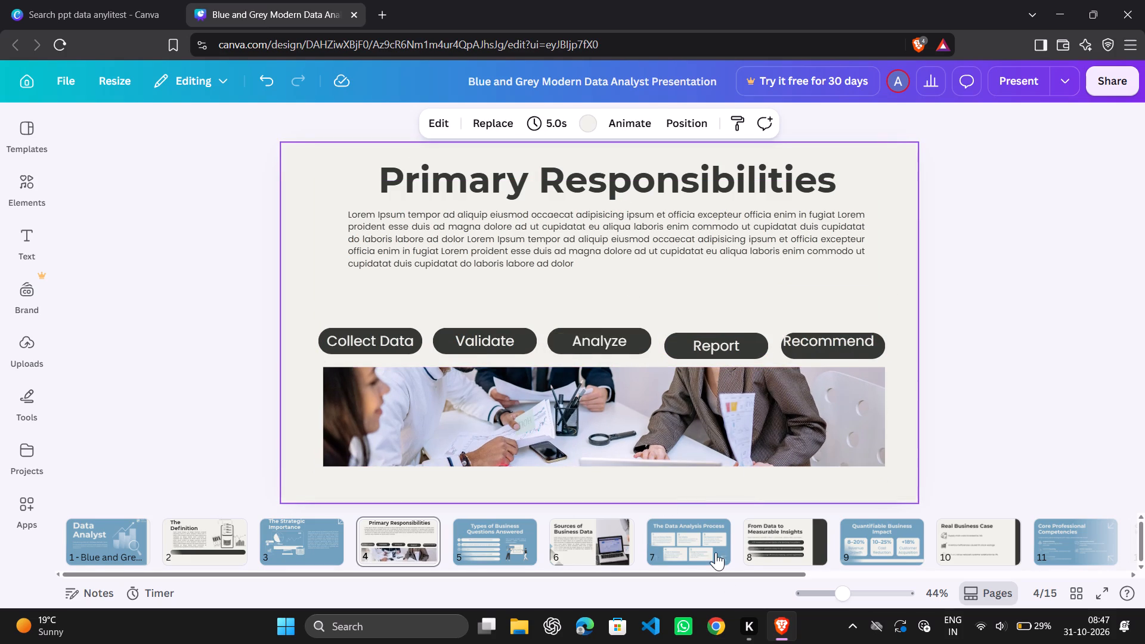
# On slide 5, move the "Types of Business Questions Answered" title up near the slide's top edge and reduce its font size by several points.
pyautogui.press('Right')
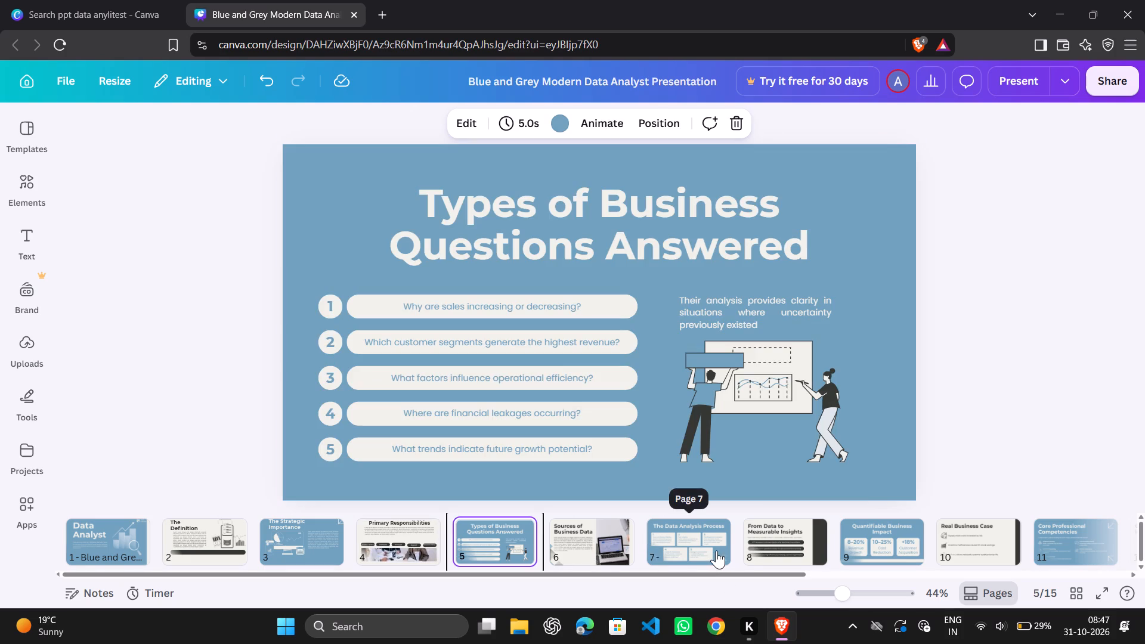
pyautogui.moveTo(592, 252); pyautogui.dragTo(593, 238)
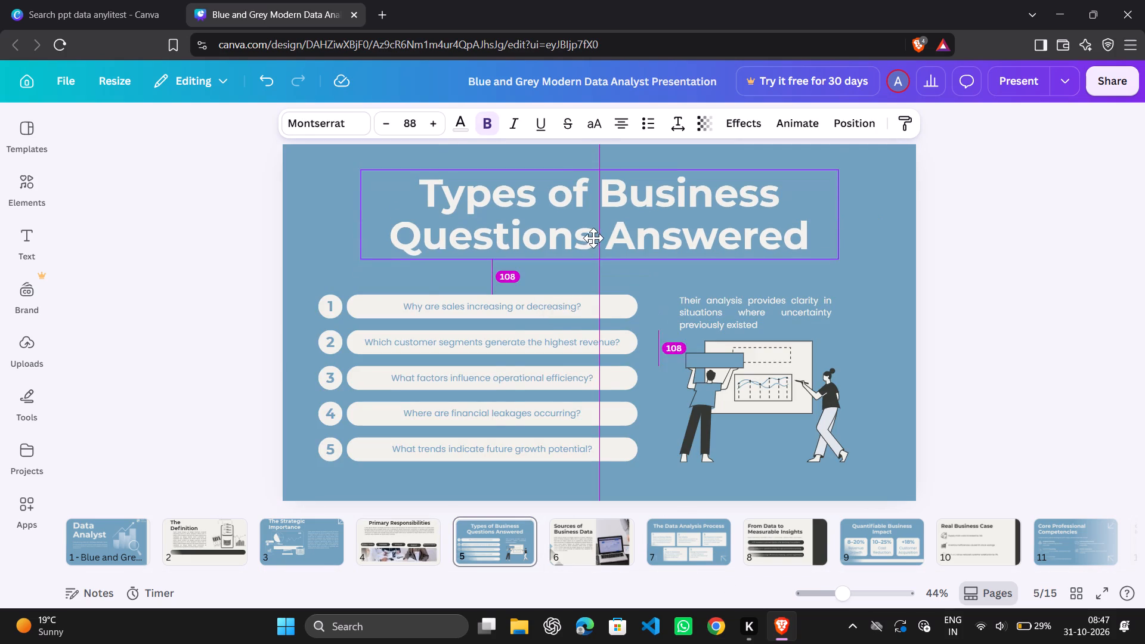
pyautogui.moveTo(593, 238); pyautogui.dragTo(593, 225)
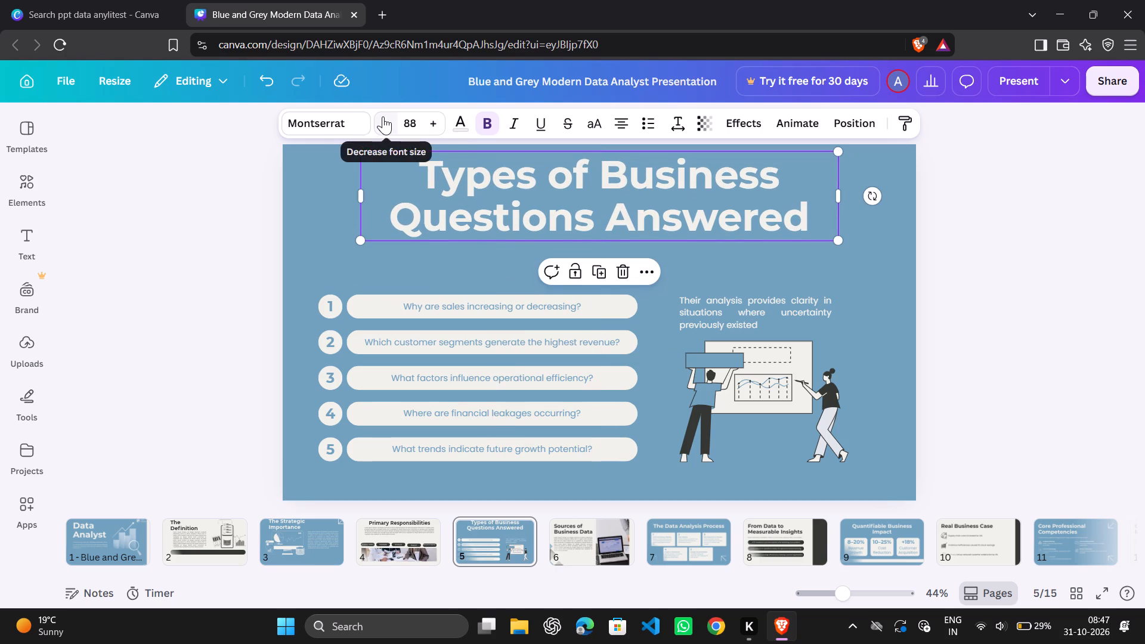
pyautogui.tripleClick(386, 120)
pyautogui.tripleClick(386, 120)
pyautogui.click(386, 120)
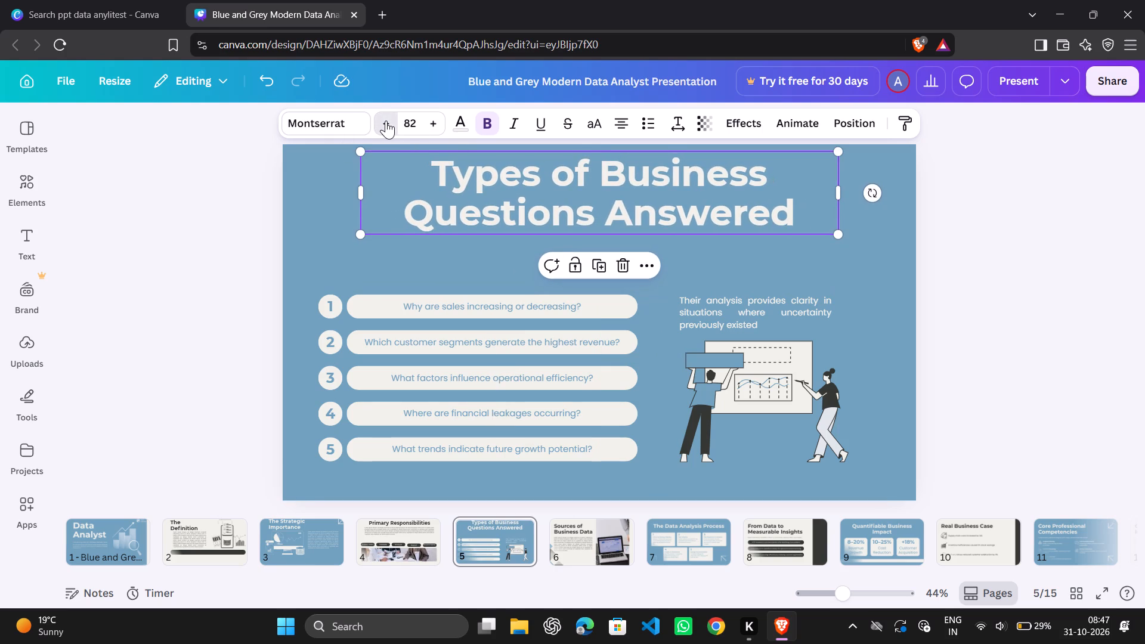
pyautogui.click(394, 256)
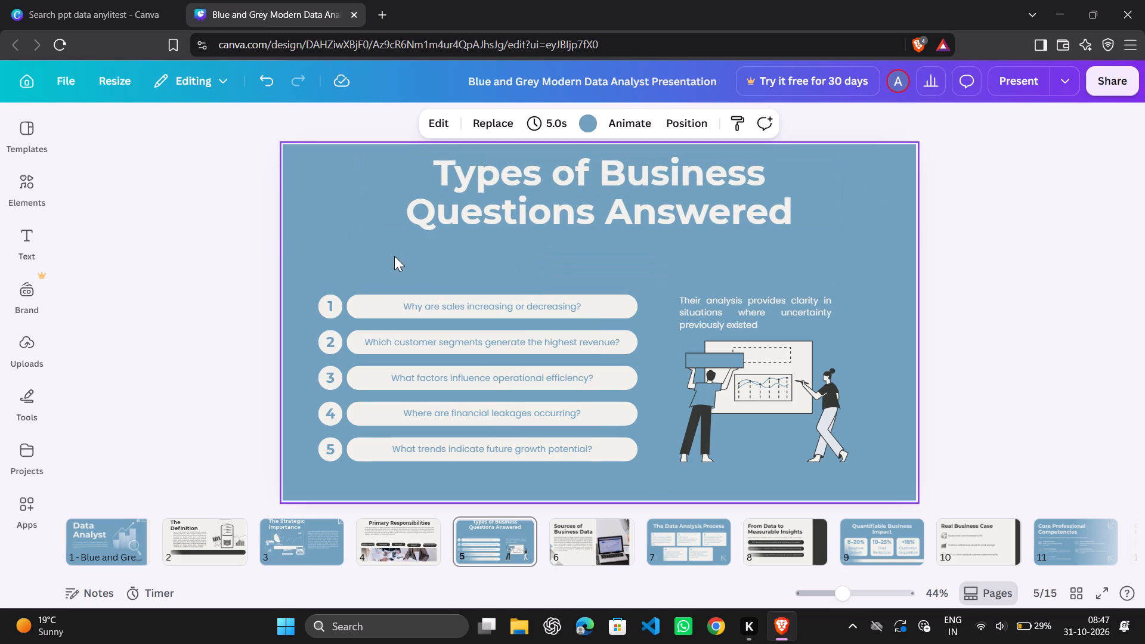
# Move the first question's pill, its text and the number 1 with its circle up to just below the title.
pyautogui.click(420, 301)
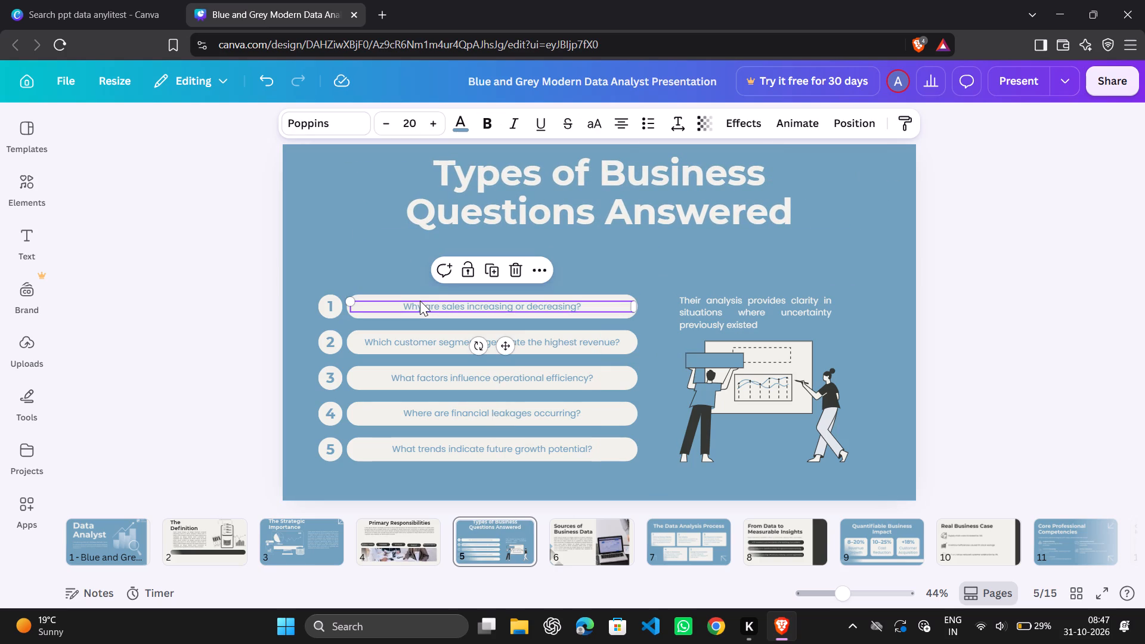
pyautogui.moveTo(420, 296); pyautogui.dragTo(427, 249)
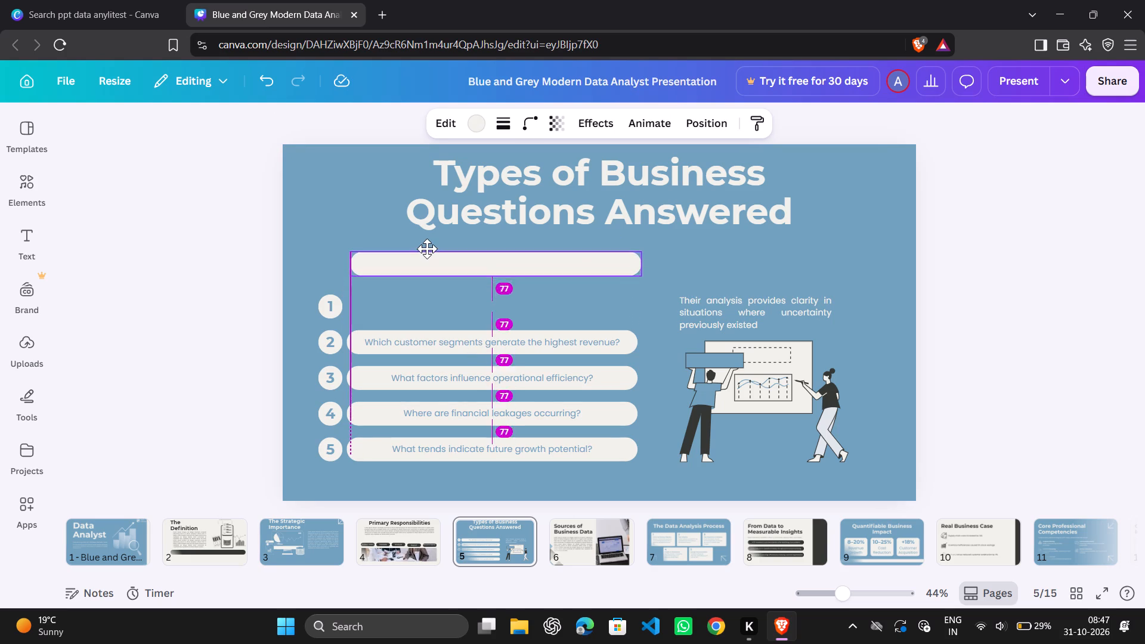
pyautogui.moveTo(427, 249); pyautogui.dragTo(427, 244)
pyautogui.click(422, 299)
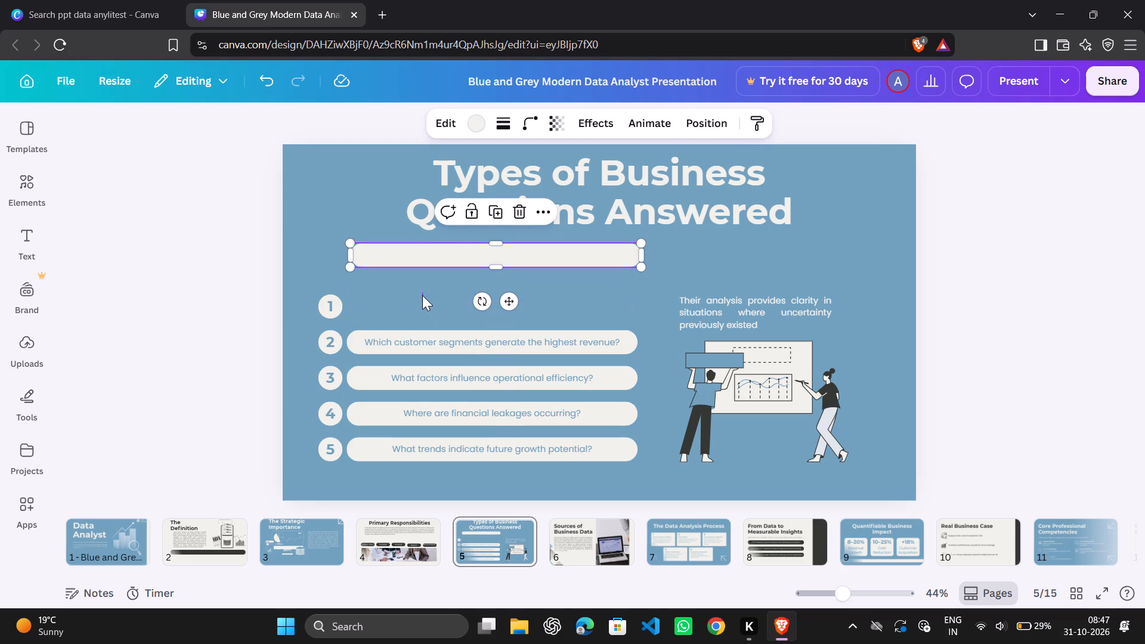
pyautogui.moveTo(425, 305); pyautogui.dragTo(433, 278)
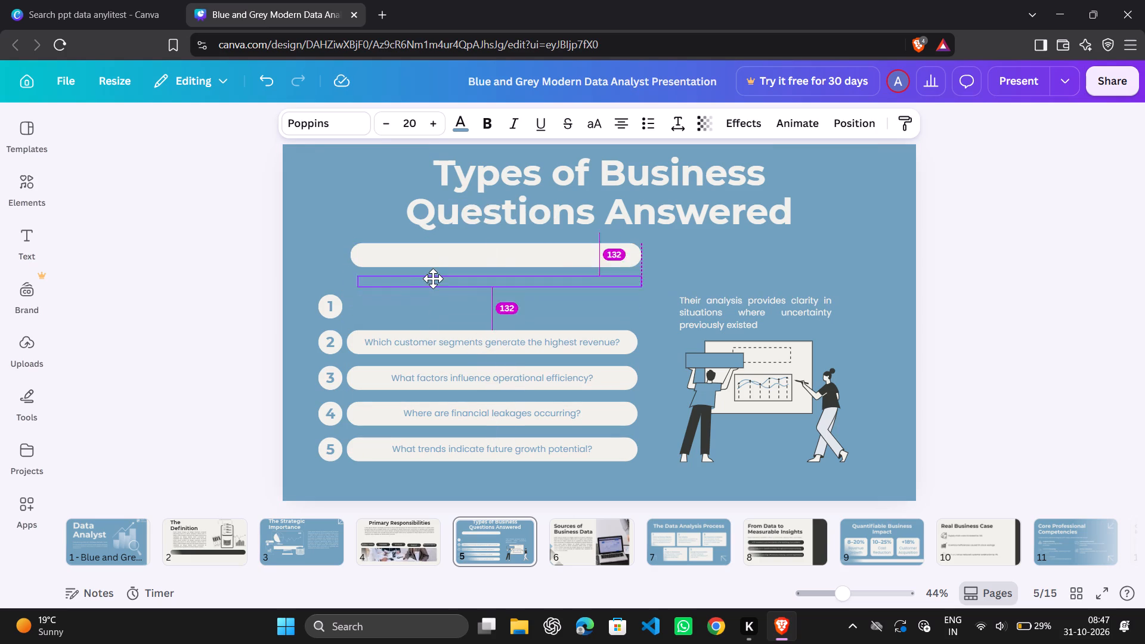
pyautogui.moveTo(433, 278); pyautogui.dragTo(429, 252)
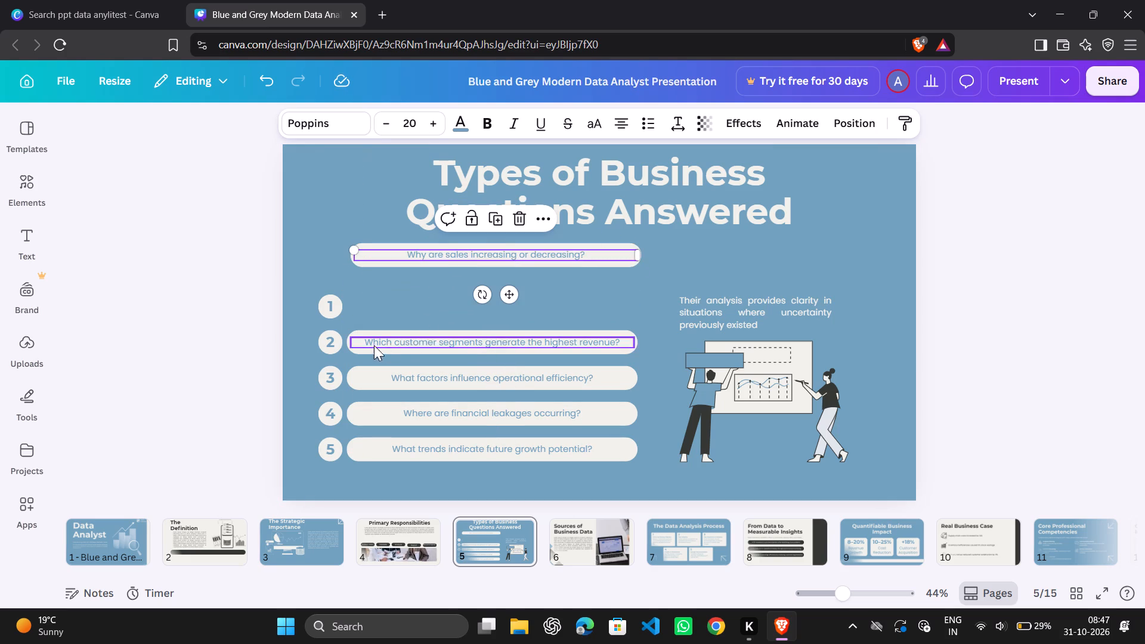
pyautogui.moveTo(331, 304); pyautogui.dragTo(335, 253)
pyautogui.moveTo(333, 307); pyautogui.dragTo(337, 270)
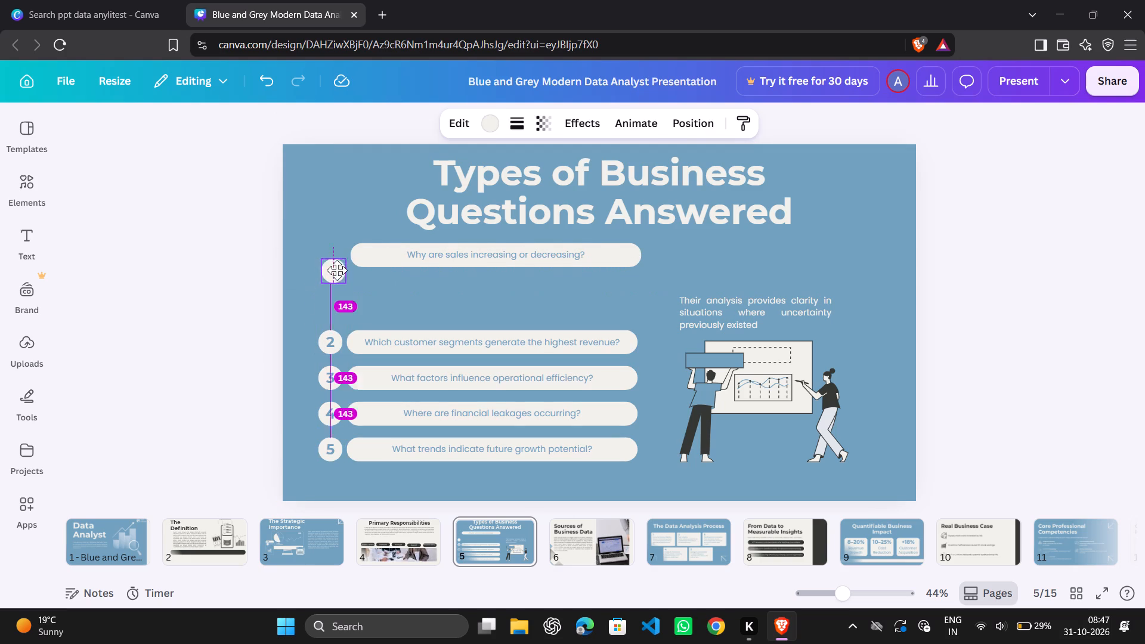
pyautogui.moveTo(337, 270); pyautogui.dragTo(338, 257)
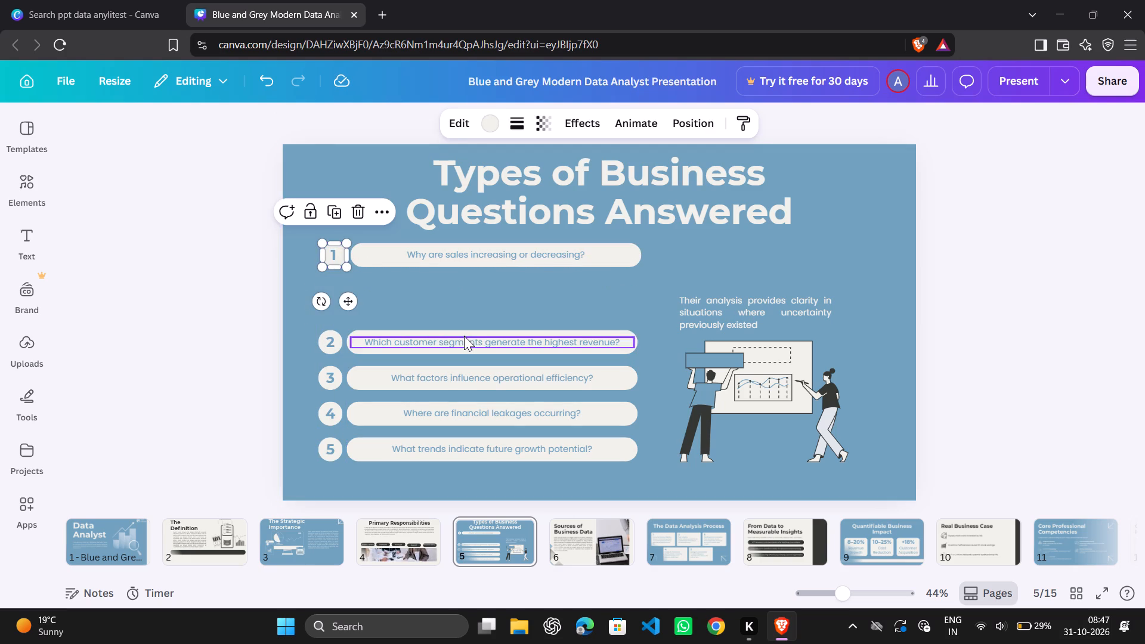
# Move the "Which customer segments generate the highest revenue?" pill and its text up into the gap below the first question.
pyautogui.click(464, 336)
pyautogui.click(471, 328)
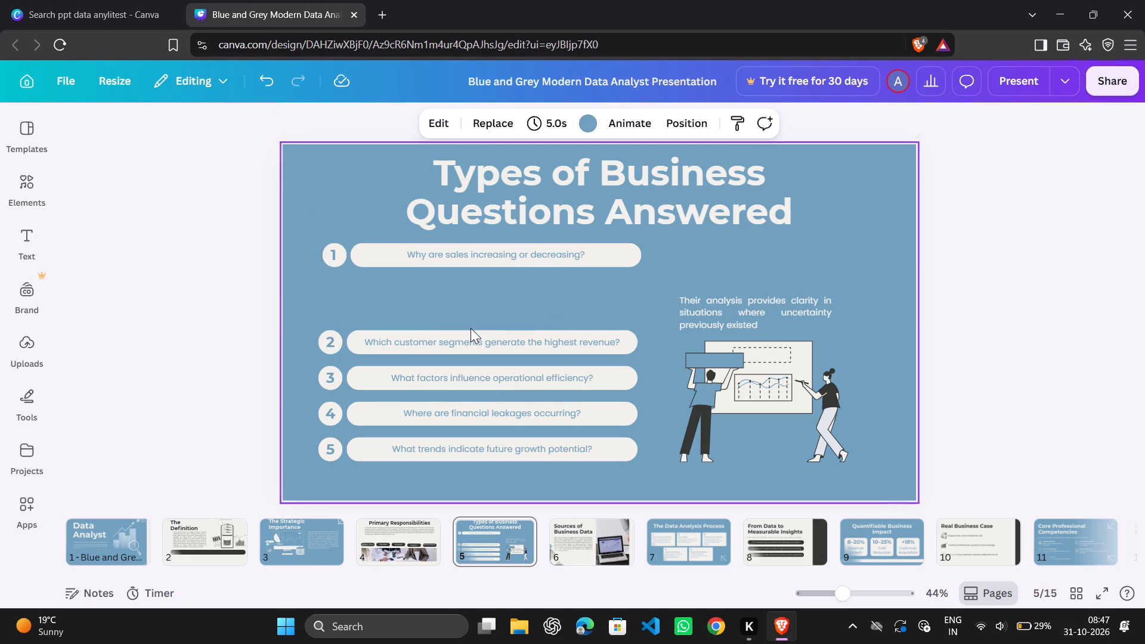
pyautogui.moveTo(469, 333); pyautogui.dragTo(472, 299)
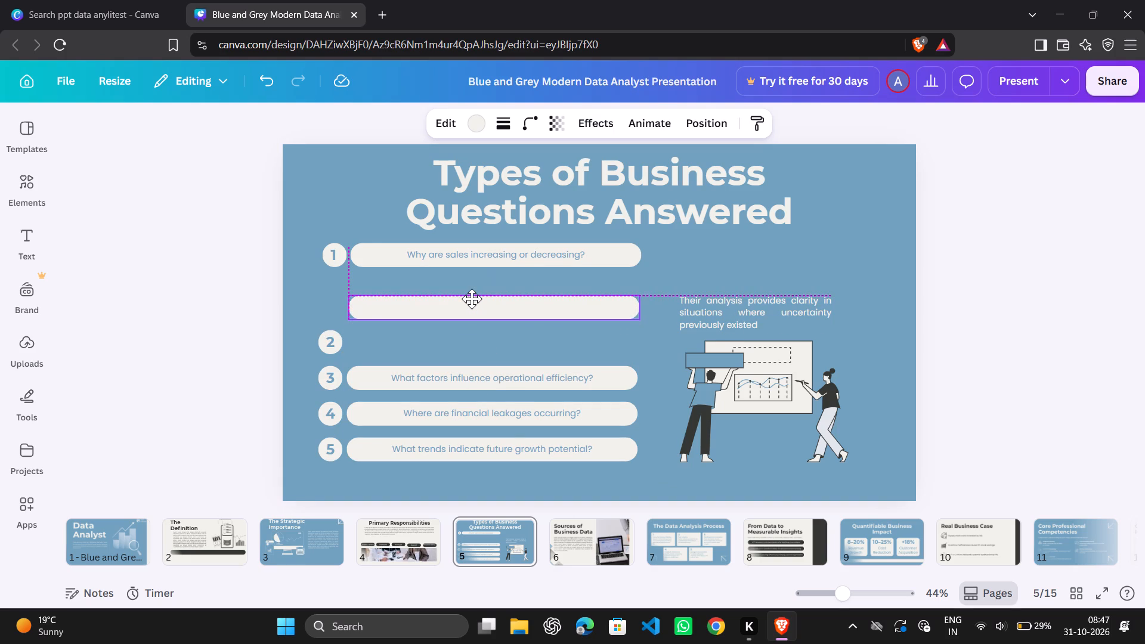
pyautogui.moveTo(472, 299); pyautogui.dragTo(471, 299)
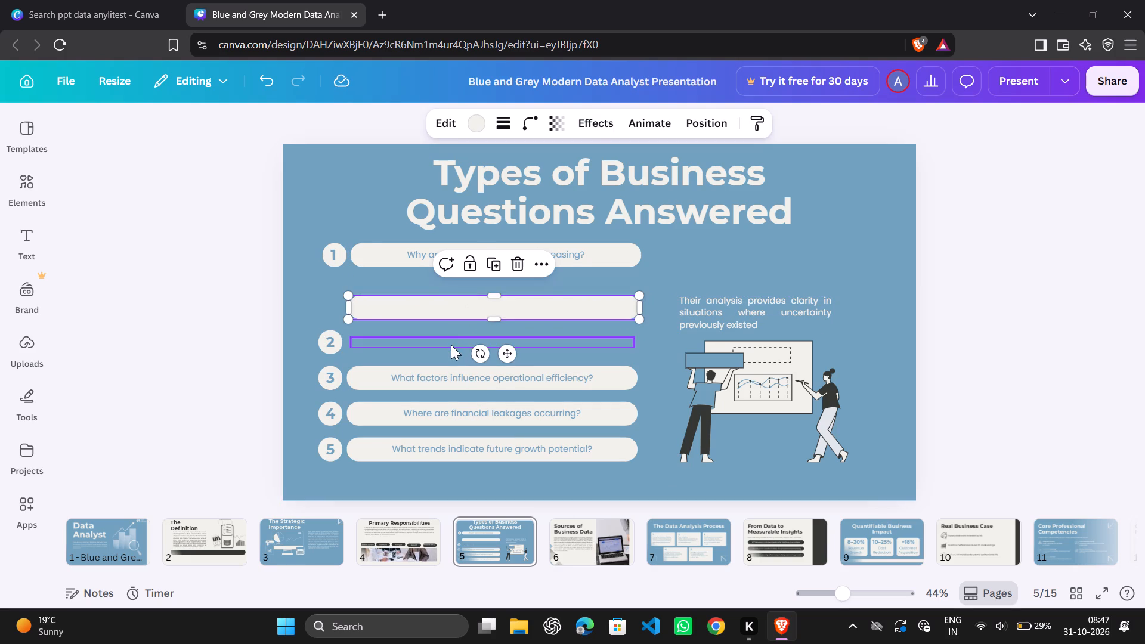
pyautogui.moveTo(450, 344); pyautogui.dragTo(454, 308)
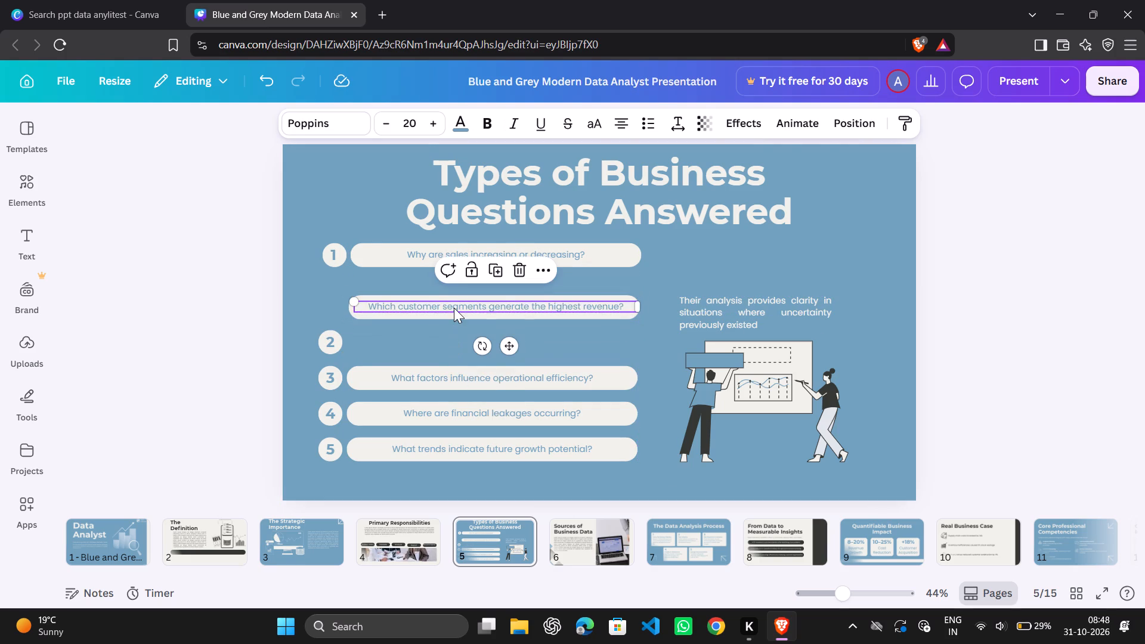
# Move the "What factors influence operational efficiency?" pill and its text up, closer beneath the second question.
pyautogui.moveTo(431, 370); pyautogui.dragTo(436, 346)
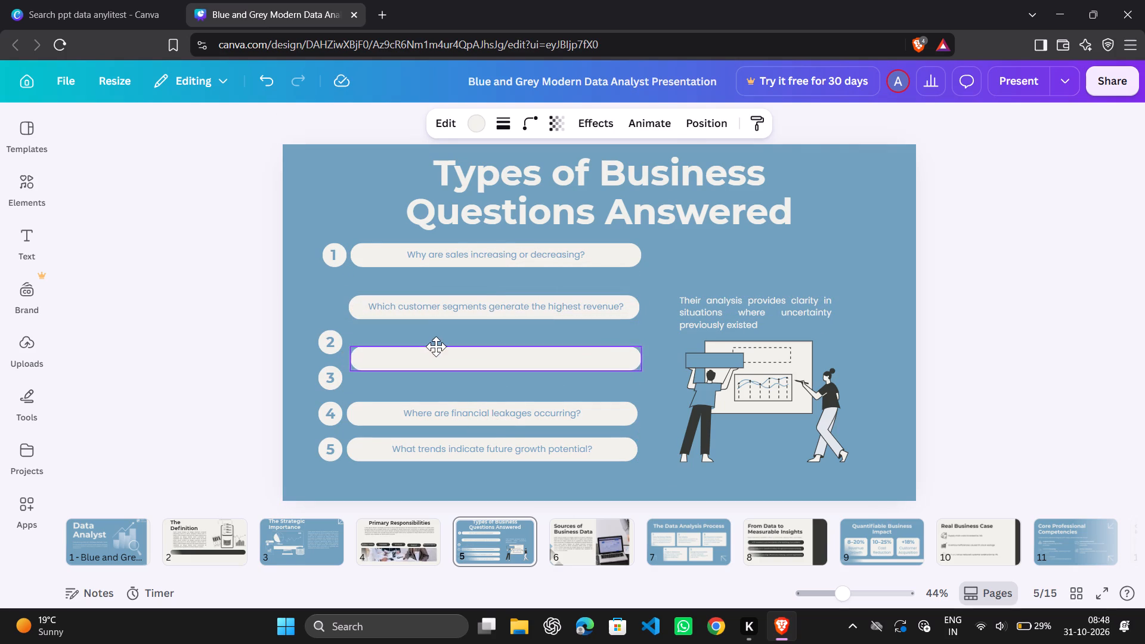
pyautogui.moveTo(436, 346); pyautogui.dragTo(435, 342)
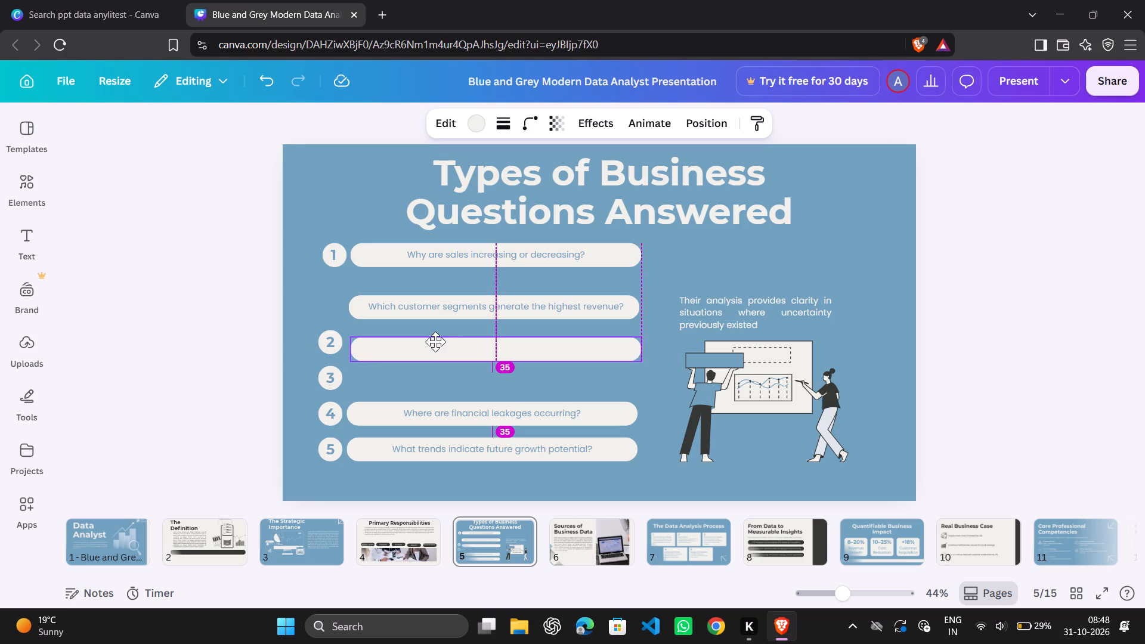
pyautogui.moveTo(435, 342); pyautogui.dragTo(437, 342)
pyautogui.moveTo(435, 379); pyautogui.dragTo(440, 352)
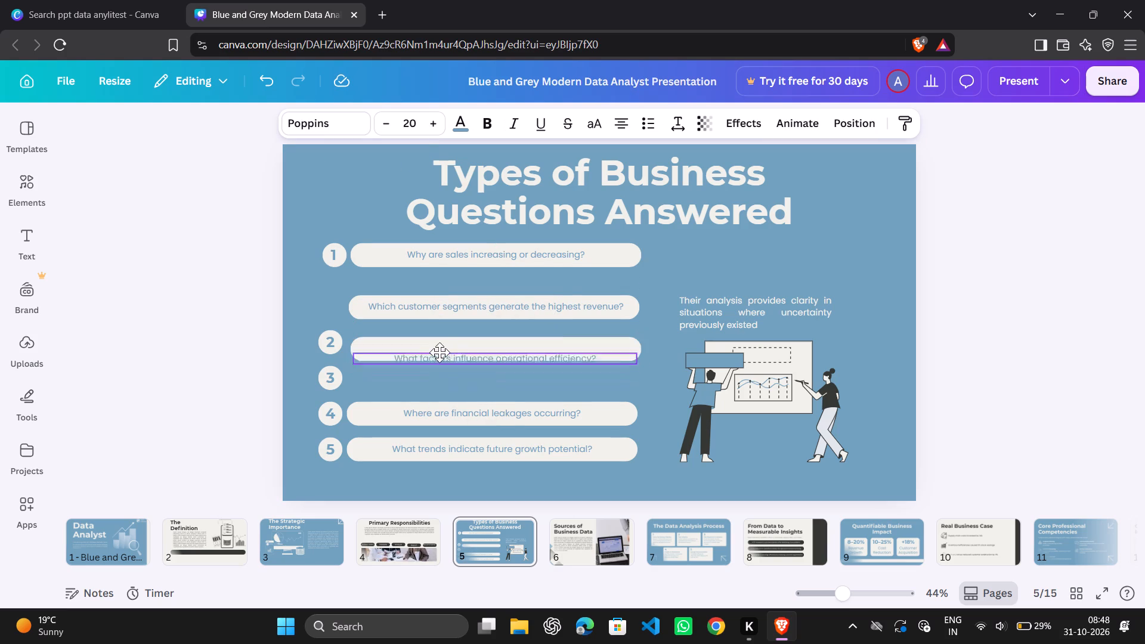
pyautogui.moveTo(440, 352); pyautogui.dragTo(439, 349)
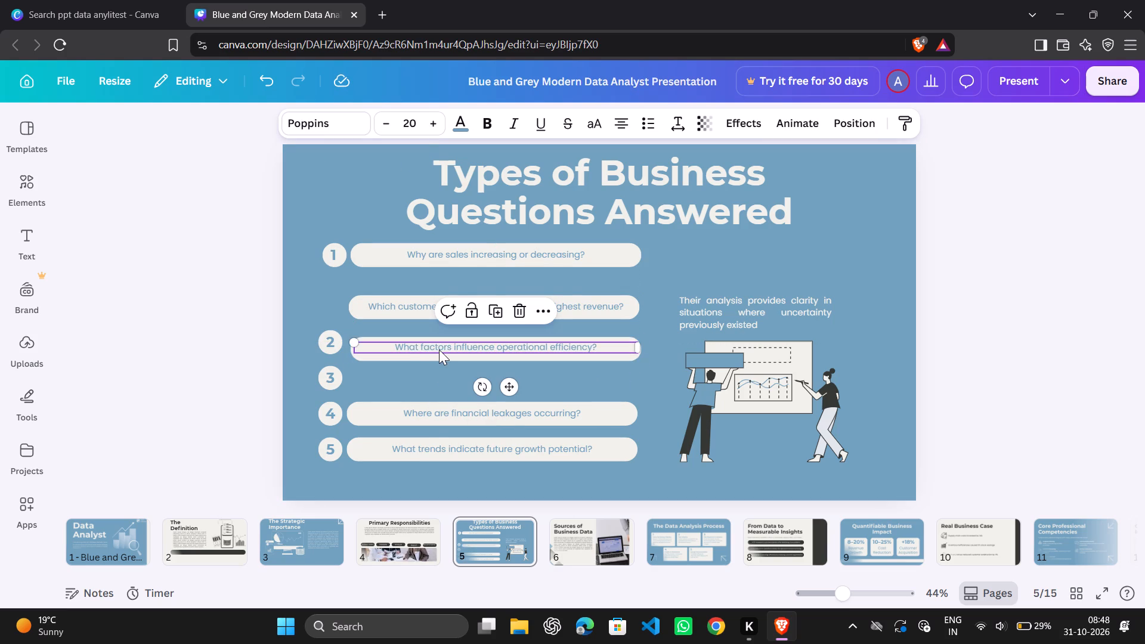
# Move the "Where are financial leakages occurring?" pill and its text up to just below the third question.
pyautogui.moveTo(437, 405); pyautogui.dragTo(437, 402)
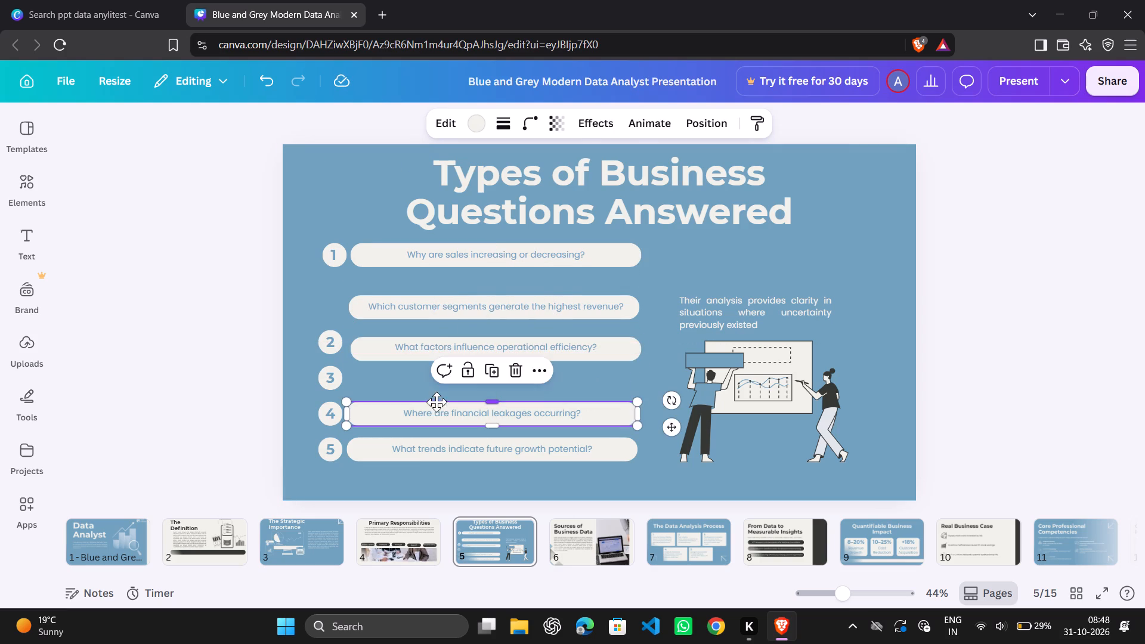
pyautogui.moveTo(437, 402); pyautogui.dragTo(438, 375)
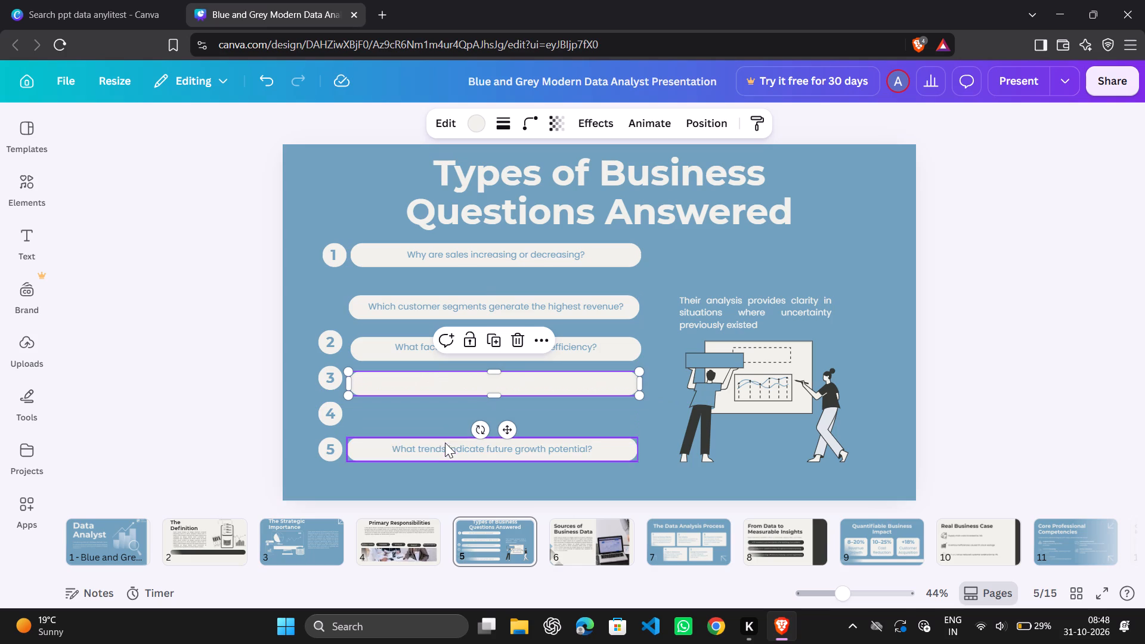
pyautogui.moveTo(451, 410); pyautogui.dragTo(451, 398)
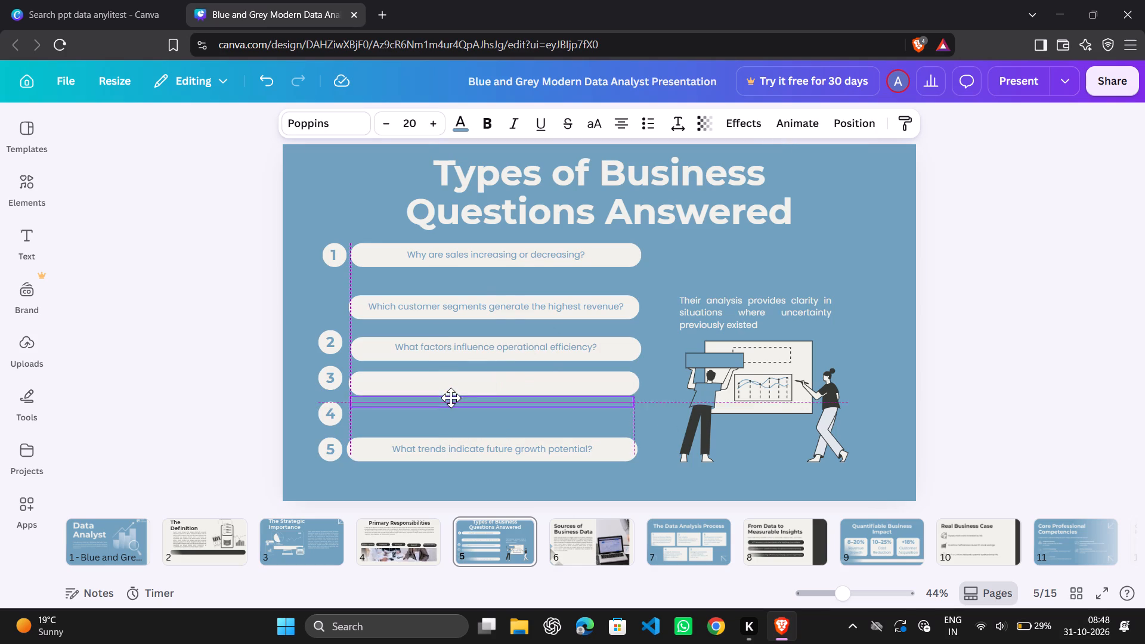
pyautogui.moveTo(451, 398); pyautogui.dragTo(452, 379)
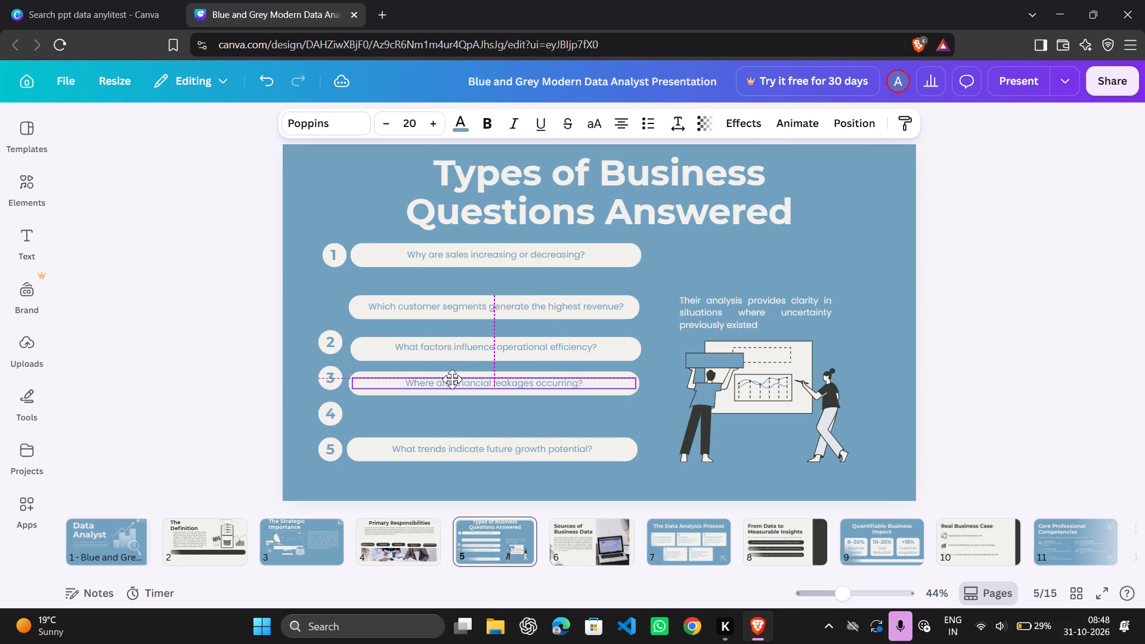
pyautogui.moveTo(452, 379); pyautogui.dragTo(453, 380)
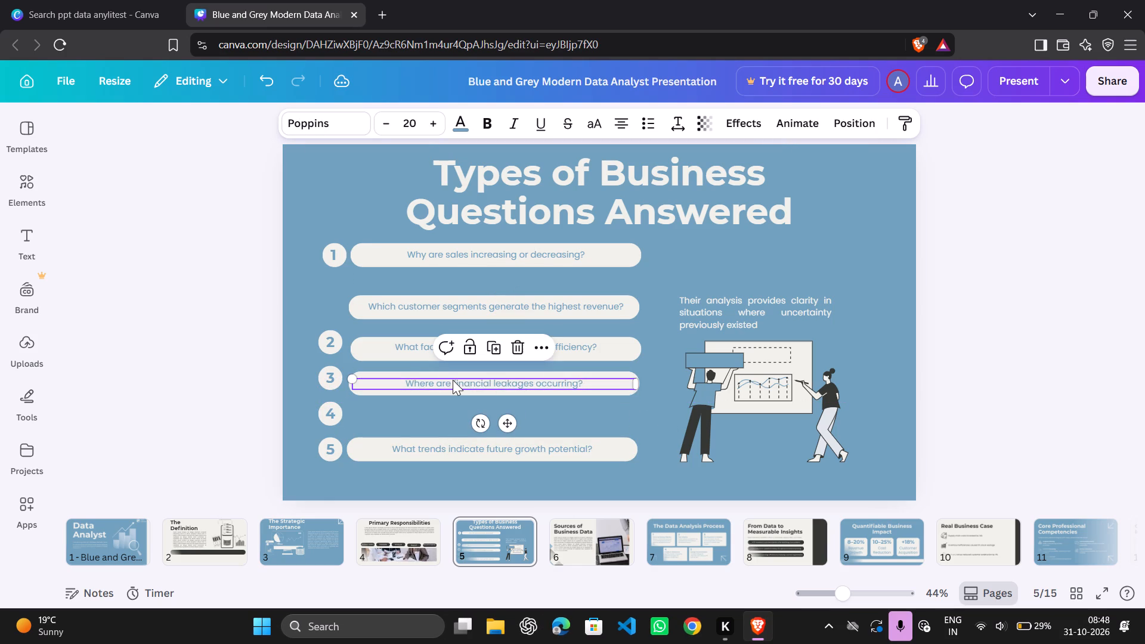
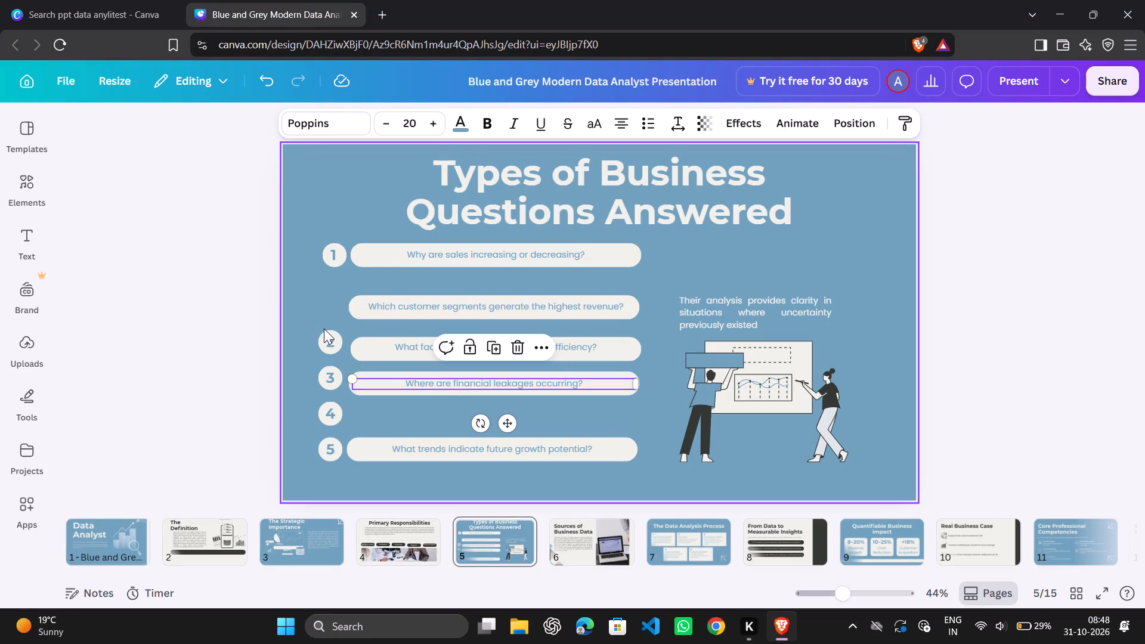
# Move the number 2 and its circle up beside the "Which customer segments generate the highest revenue?" pill.
pyautogui.moveTo(327, 330); pyautogui.dragTo(329, 320)
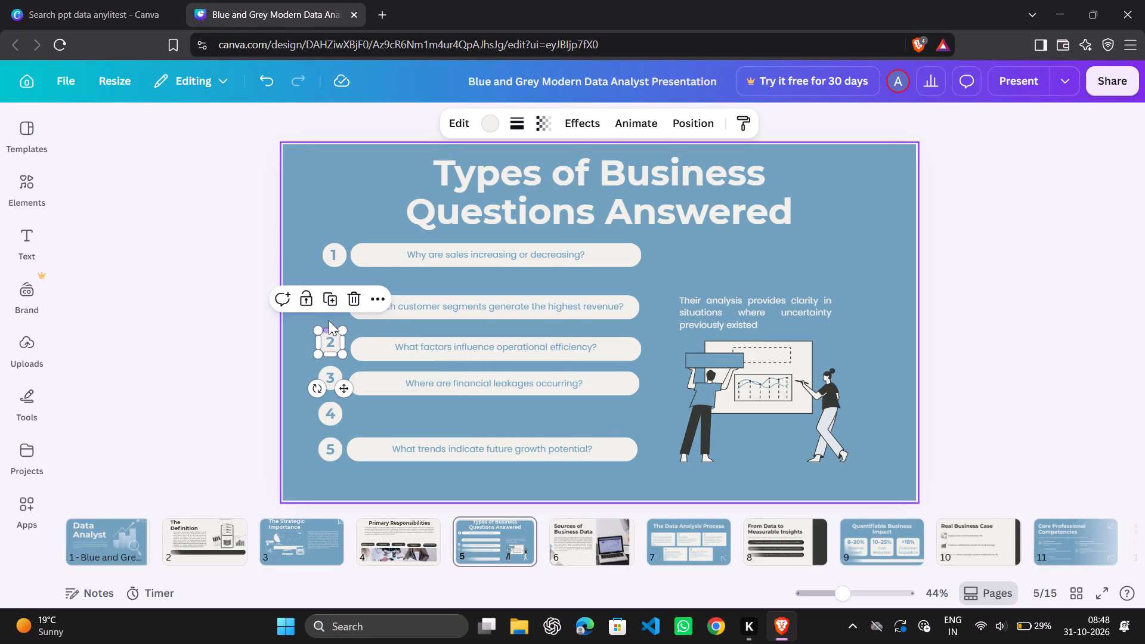
pyautogui.moveTo(329, 320); pyautogui.dragTo(331, 305)
pyautogui.moveTo(329, 339); pyautogui.dragTo(332, 303)
pyautogui.moveTo(328, 346); pyautogui.dragTo(328, 336)
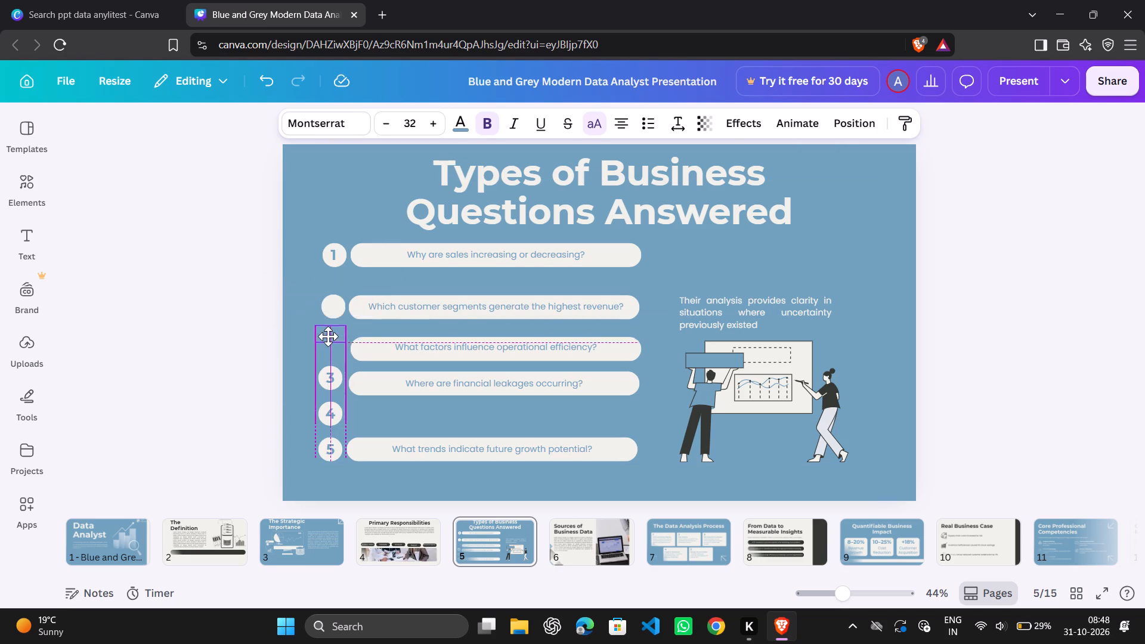
pyautogui.moveTo(328, 336); pyautogui.dragTo(332, 311)
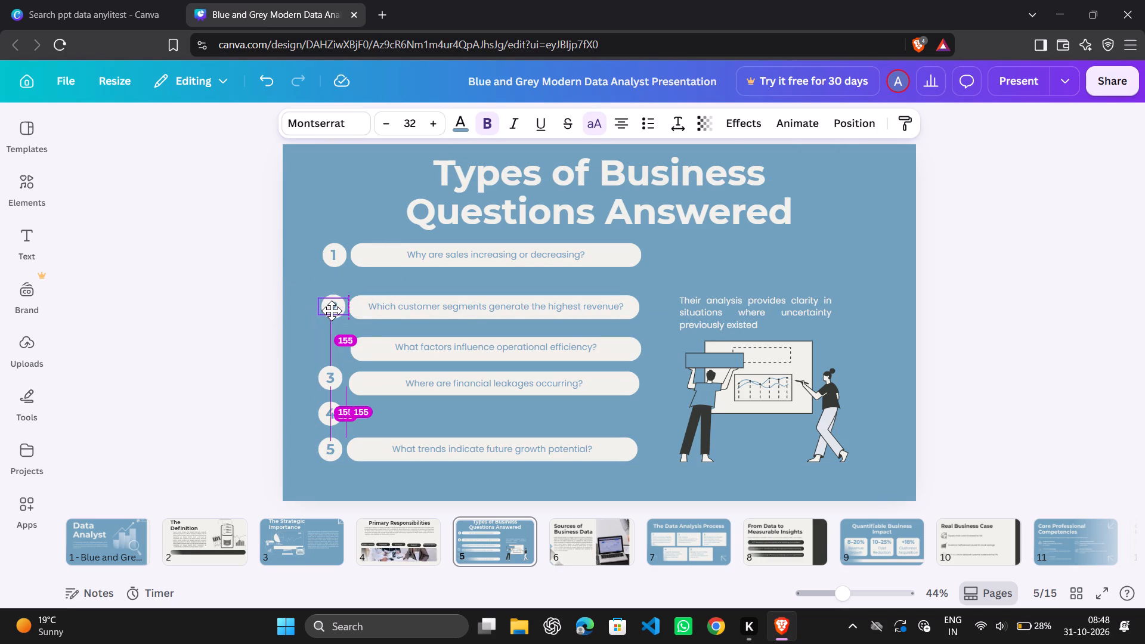
pyautogui.moveTo(332, 311); pyautogui.dragTo(333, 309)
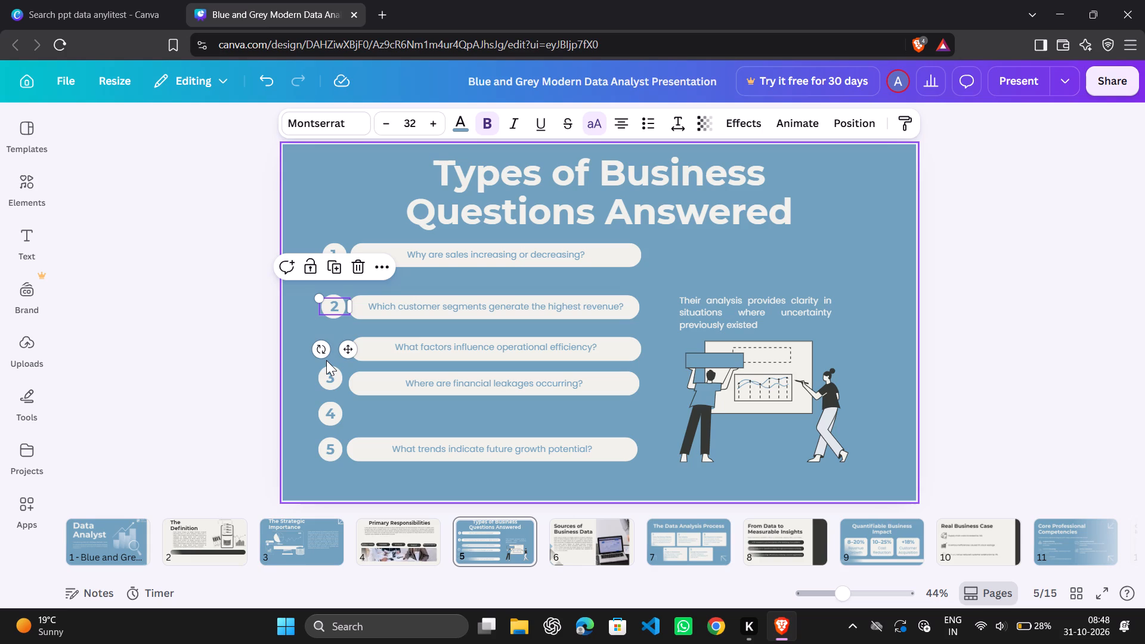
# Move the number 3 and its circle up beside the "What factors influence operational efficiency?" pill.
pyautogui.moveTo(334, 367); pyautogui.dragTo(339, 340)
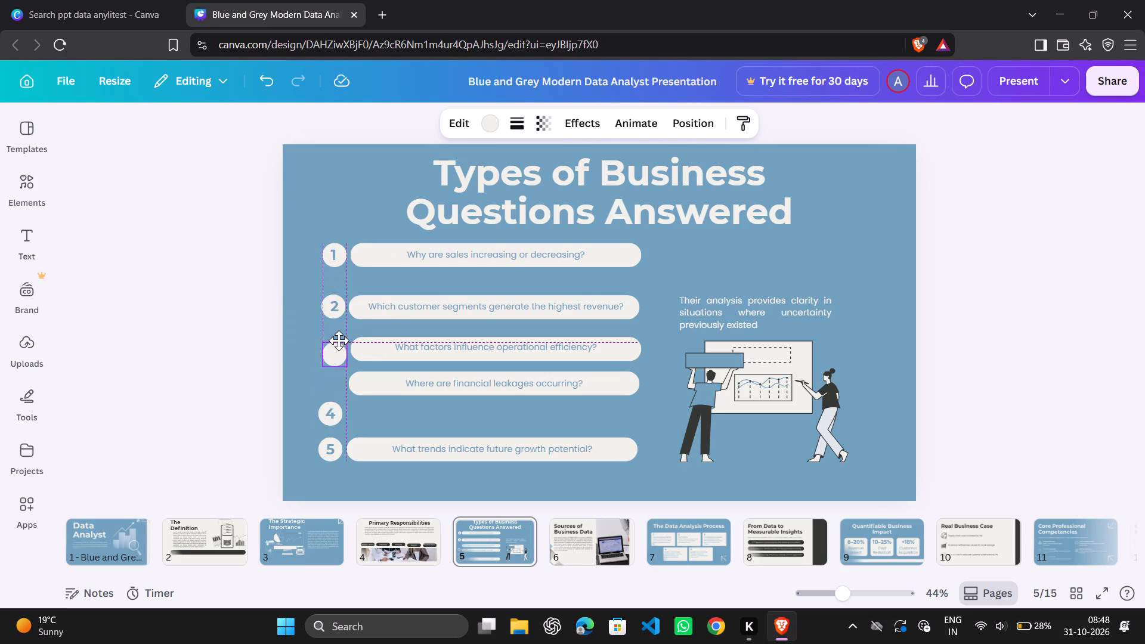
pyautogui.moveTo(339, 340); pyautogui.dragTo(337, 339)
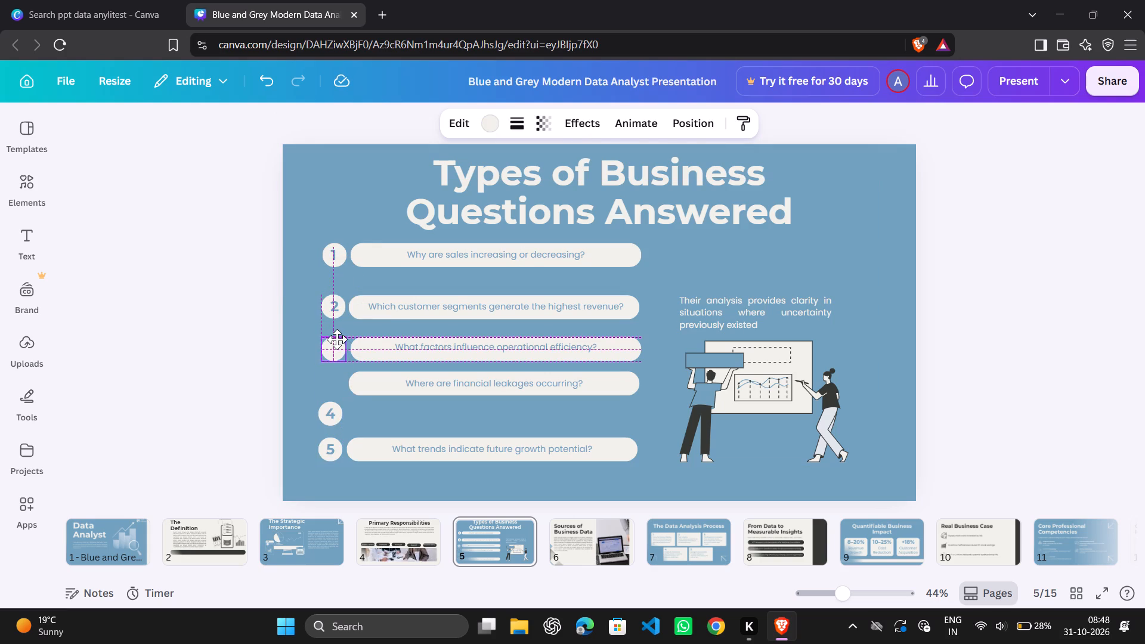
pyautogui.moveTo(337, 339); pyautogui.dragTo(336, 339)
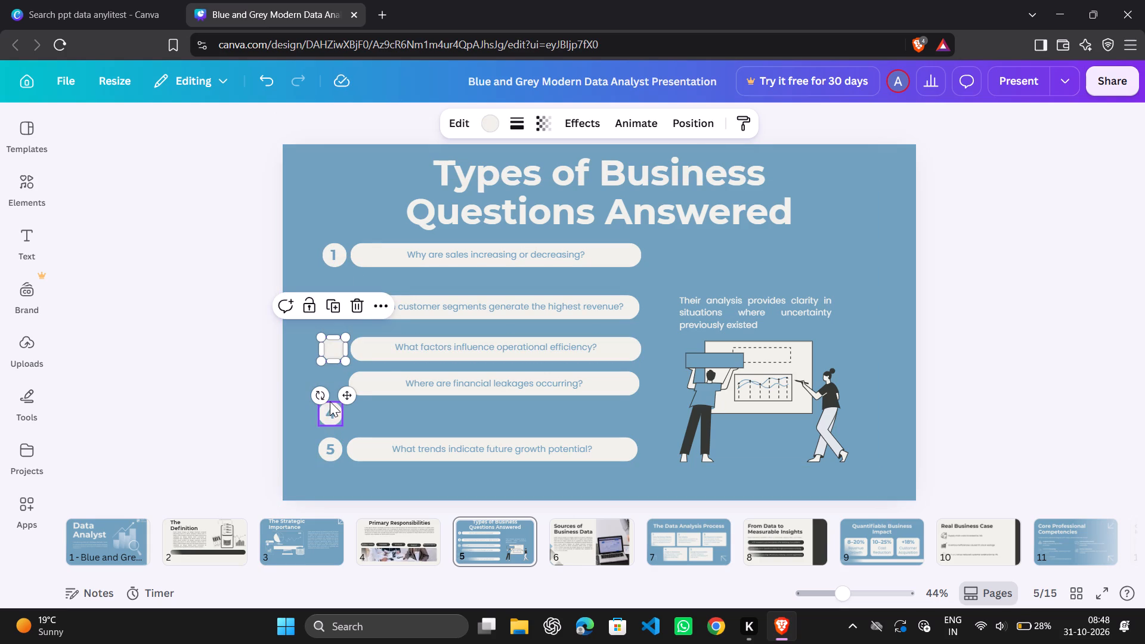
pyautogui.click(330, 401)
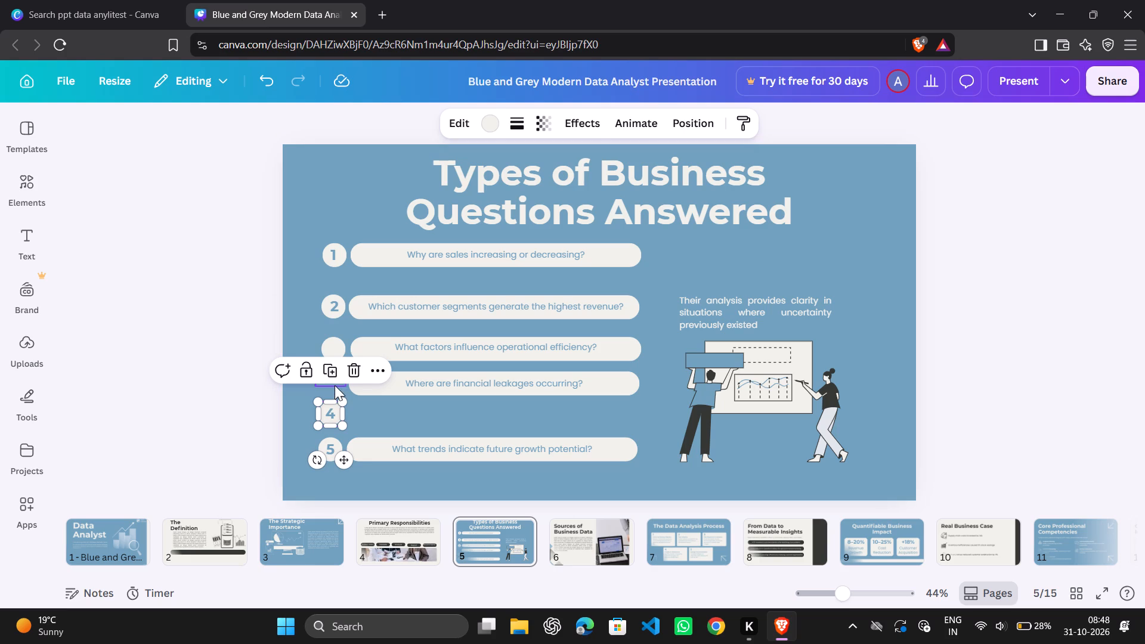
pyautogui.moveTo(334, 385); pyautogui.dragTo(336, 351)
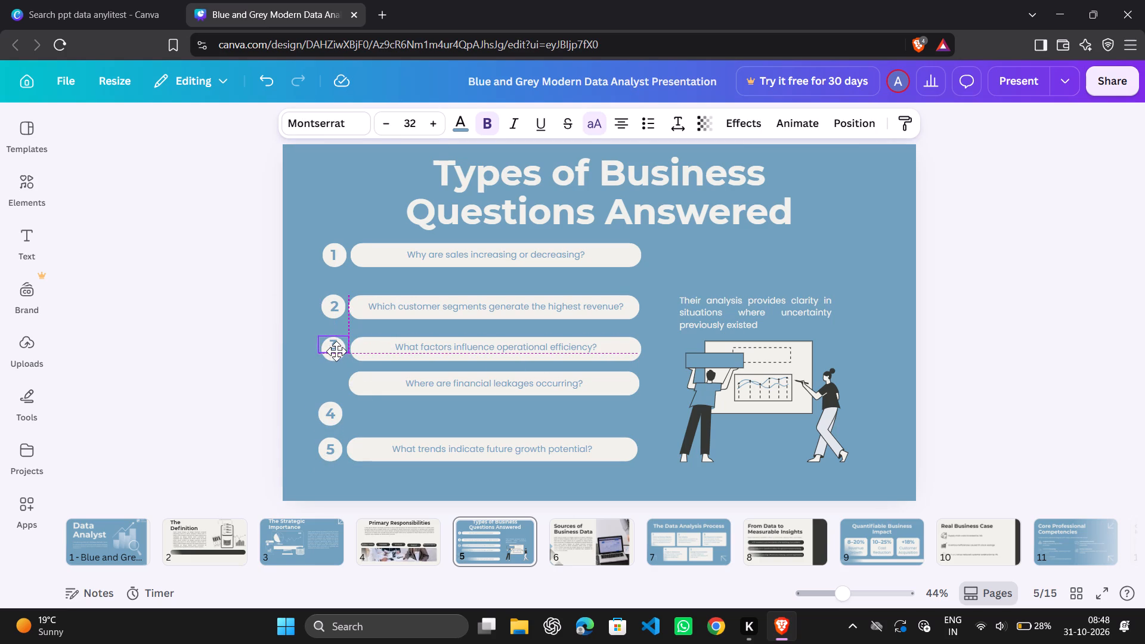
pyautogui.moveTo(336, 351); pyautogui.dragTo(336, 355)
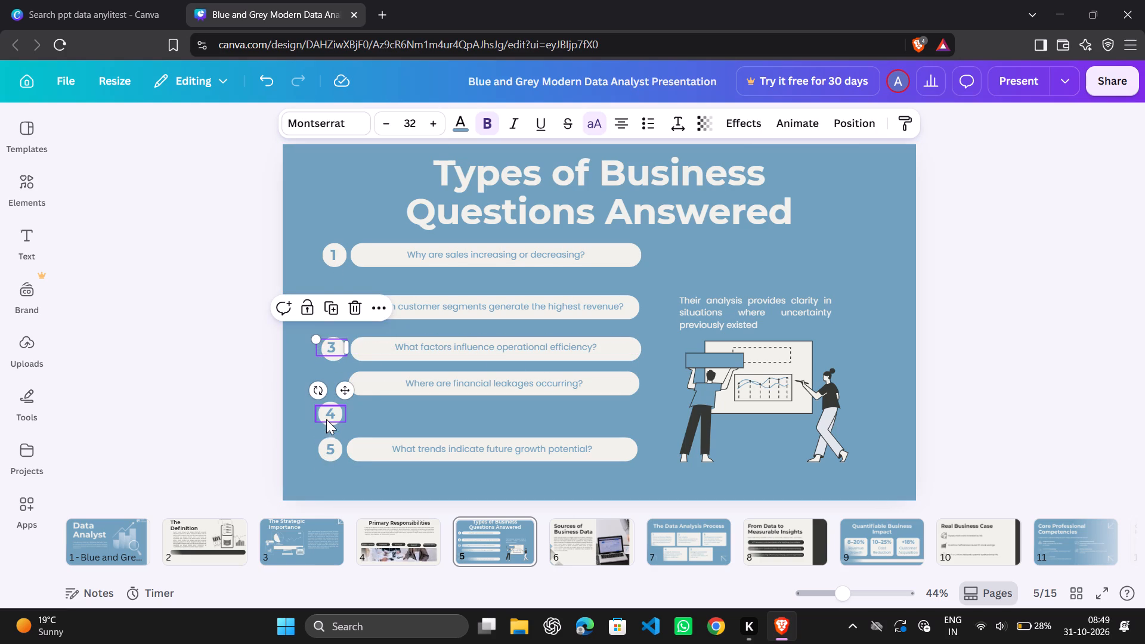
# Move the number 4 and its circle up beside the "Where are financial leakages occurring?" pill.
pyautogui.moveTo(330, 401); pyautogui.dragTo(333, 372)
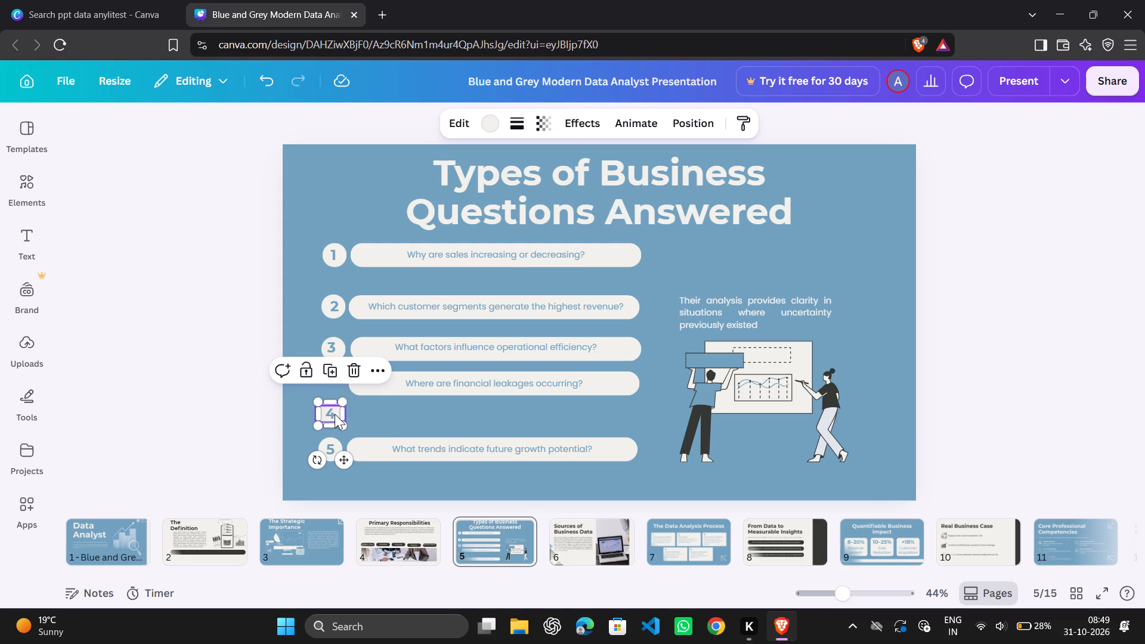
pyautogui.moveTo(335, 413); pyautogui.dragTo(335, 384)
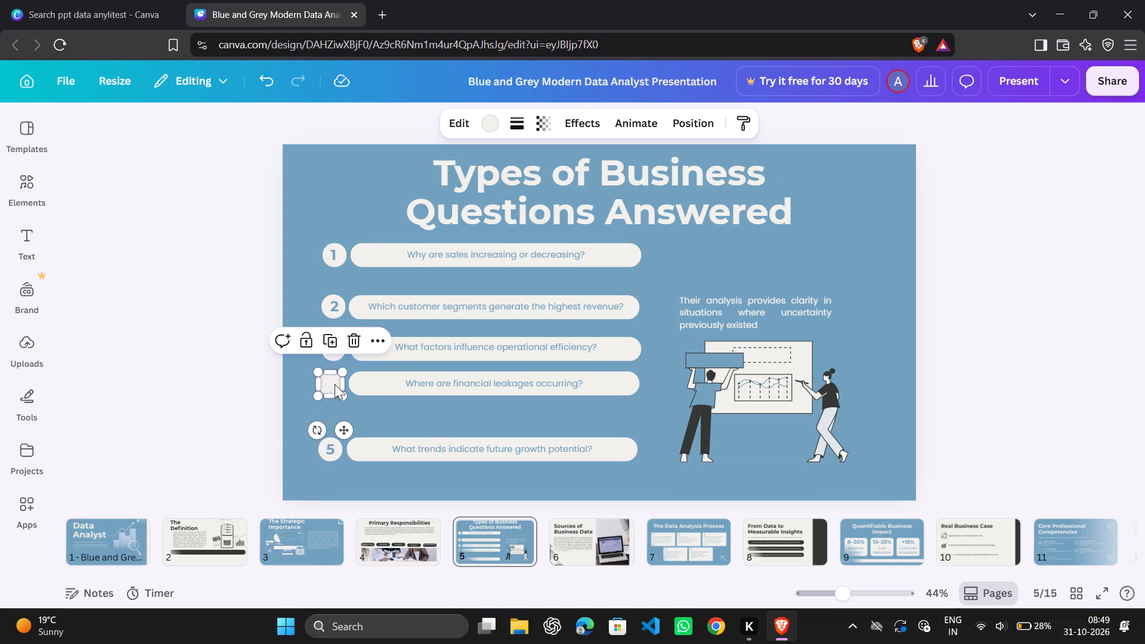
pyautogui.moveTo(330, 413); pyautogui.dragTo(330, 386)
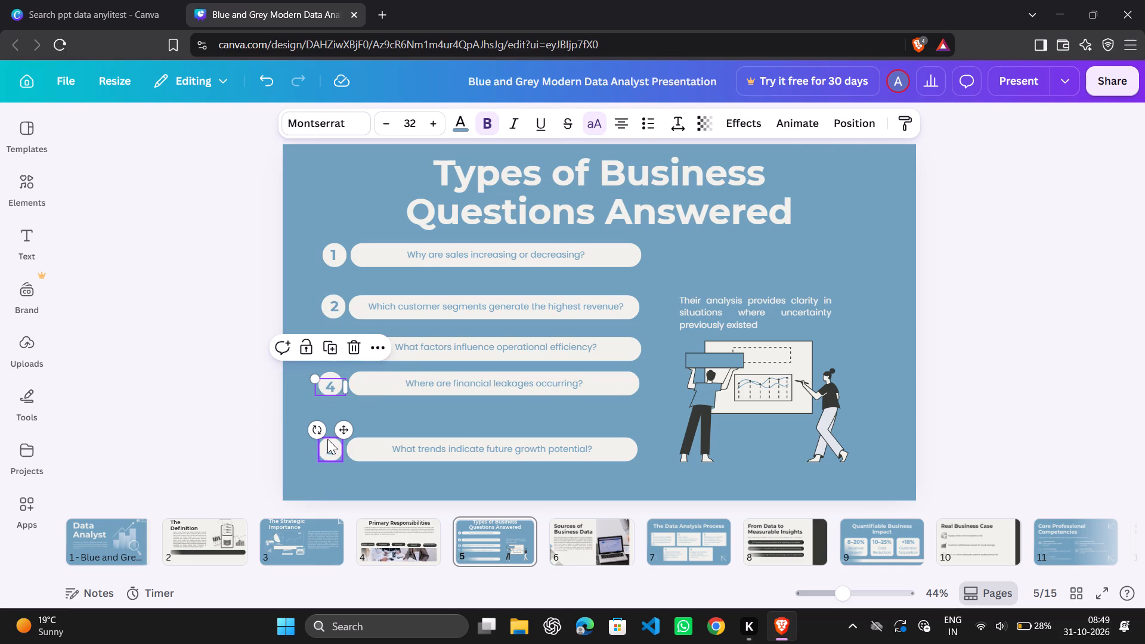
pyautogui.moveTo(327, 438); pyautogui.dragTo(327, 420)
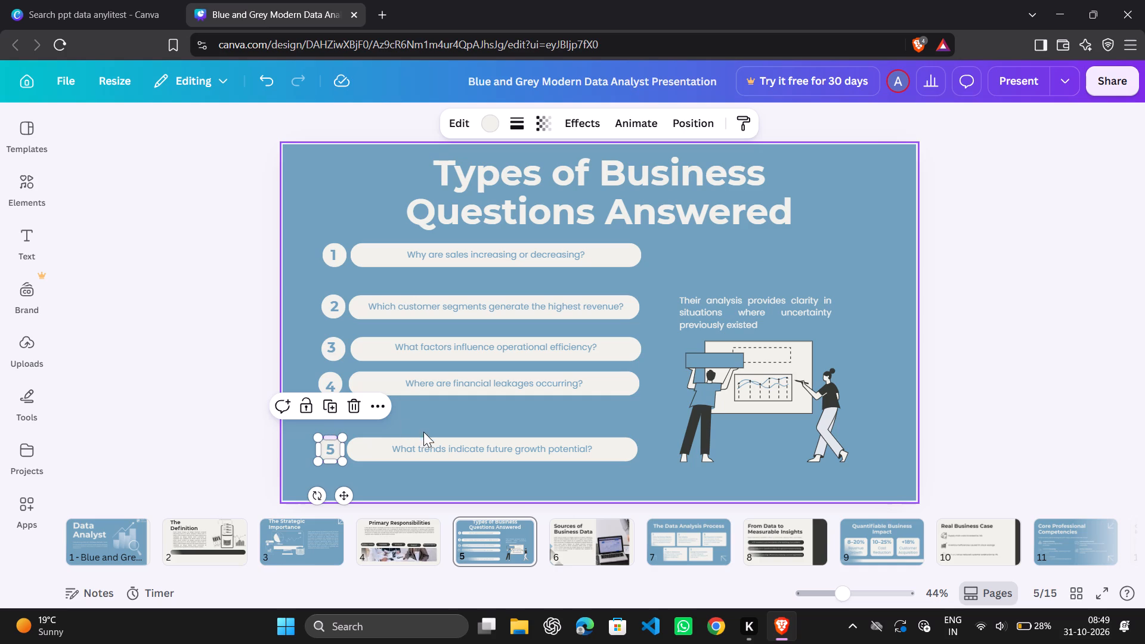
pyautogui.moveTo(424, 438); pyautogui.dragTo(420, 415)
pyautogui.moveTo(410, 449); pyautogui.dragTo(410, 423)
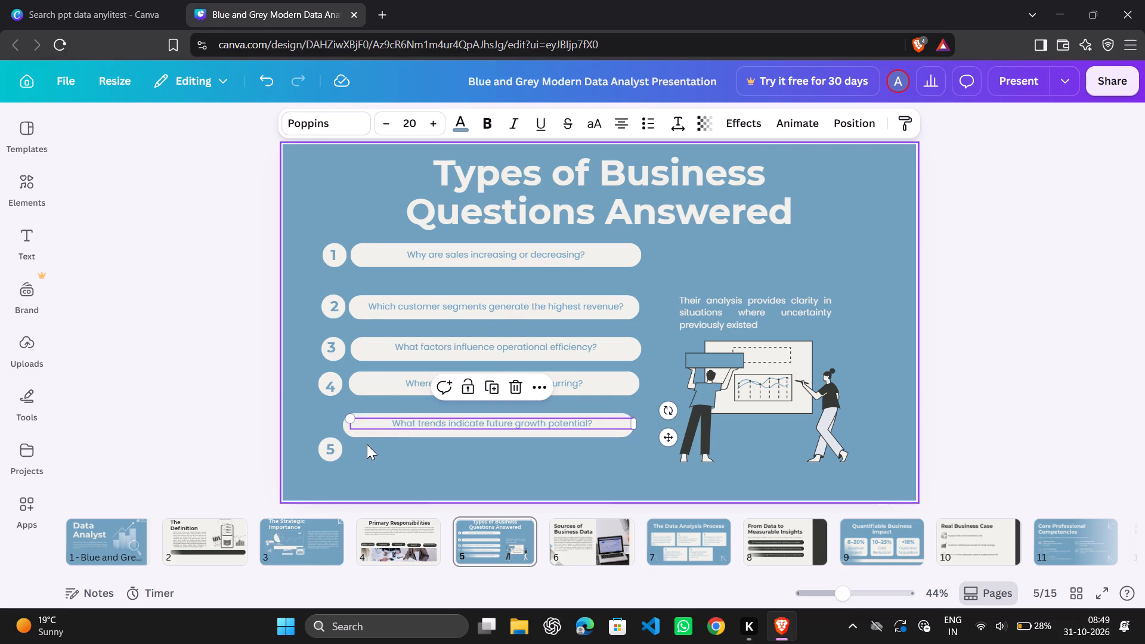
pyautogui.moveTo(331, 439); pyautogui.dragTo(327, 411)
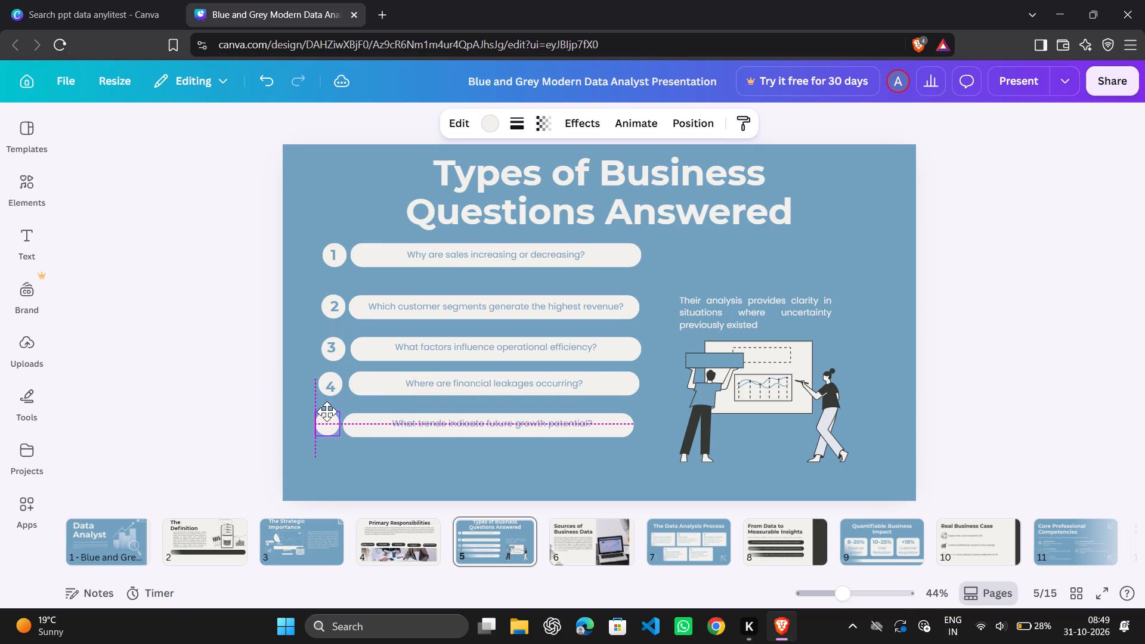
pyautogui.moveTo(327, 411); pyautogui.dragTo(327, 414)
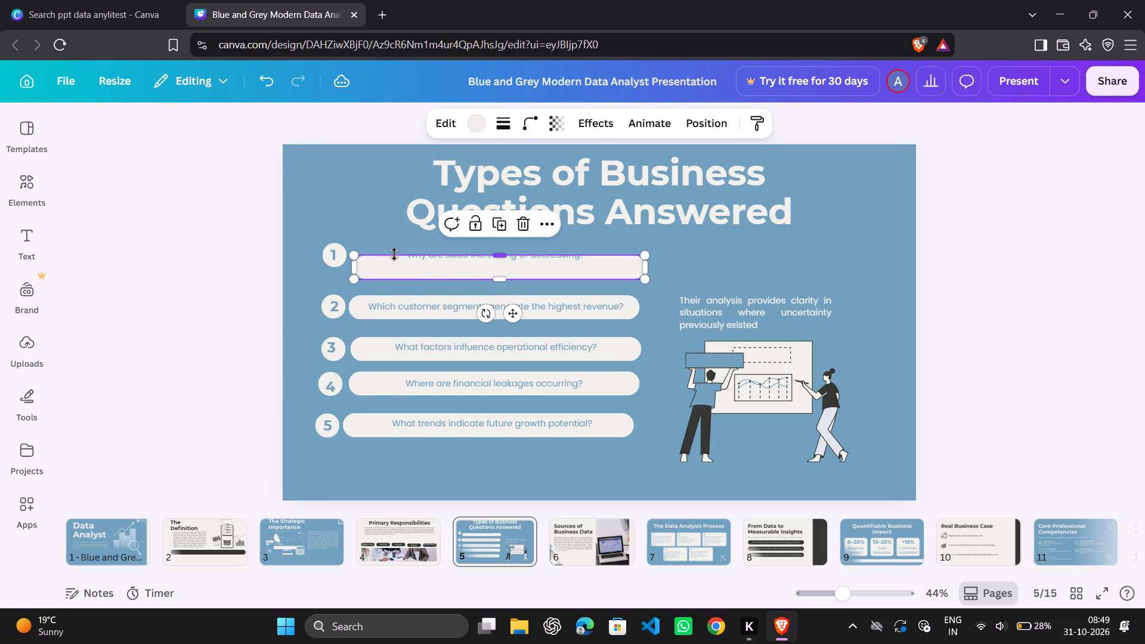
pyautogui.click(448, 245)
pyautogui.moveTo(445, 256); pyautogui.dragTo(442, 268)
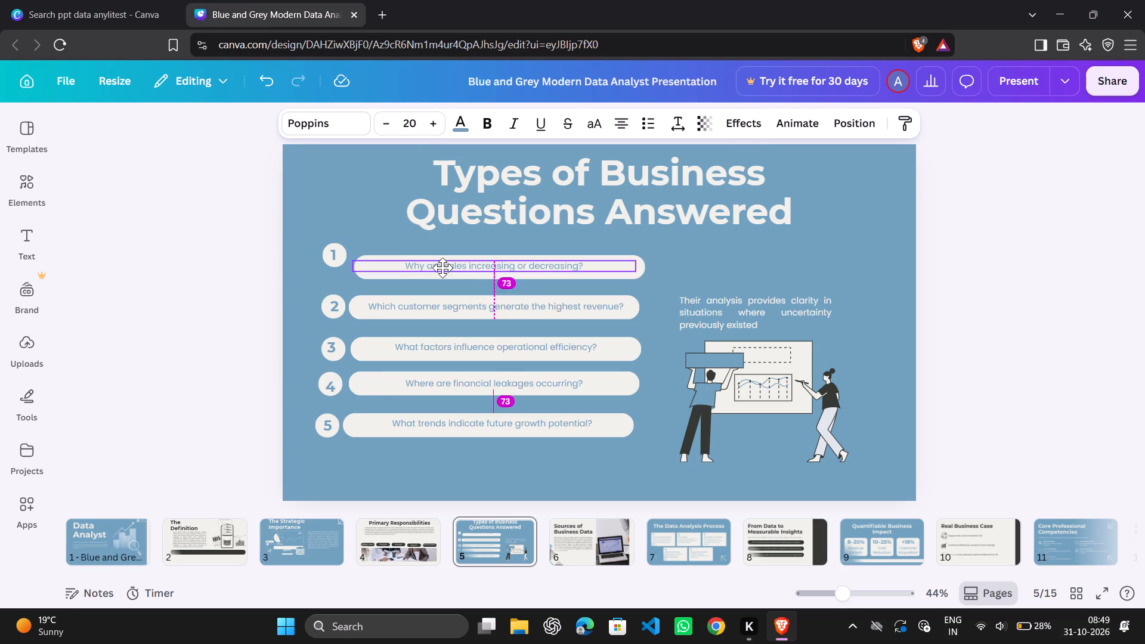
pyautogui.moveTo(442, 268); pyautogui.dragTo(442, 267)
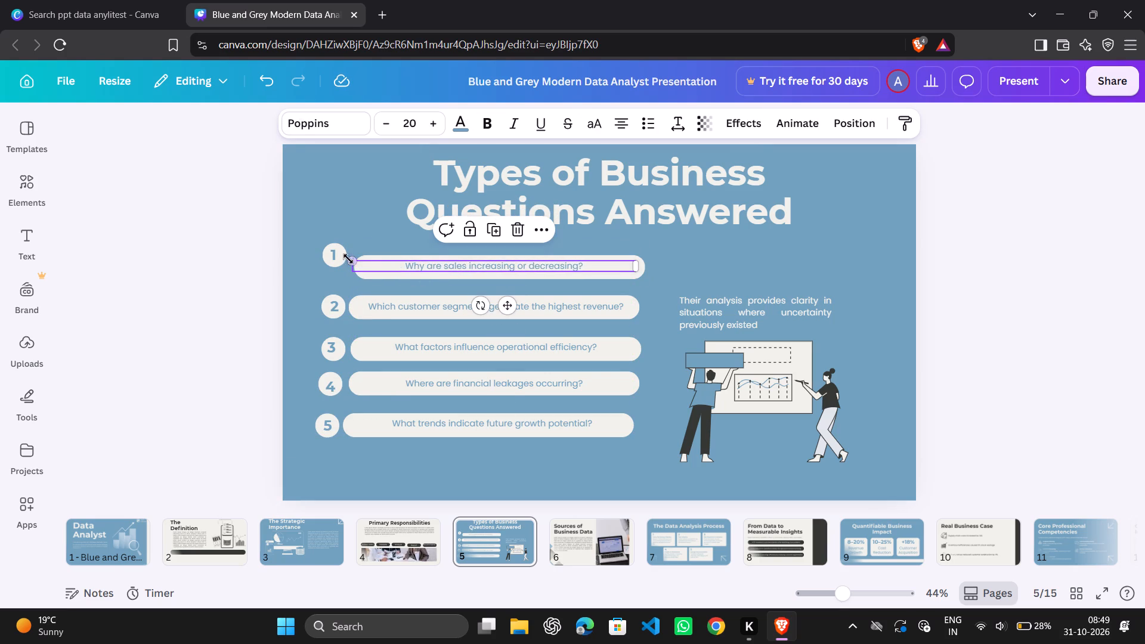
pyautogui.moveTo(339, 256); pyautogui.dragTo(343, 270)
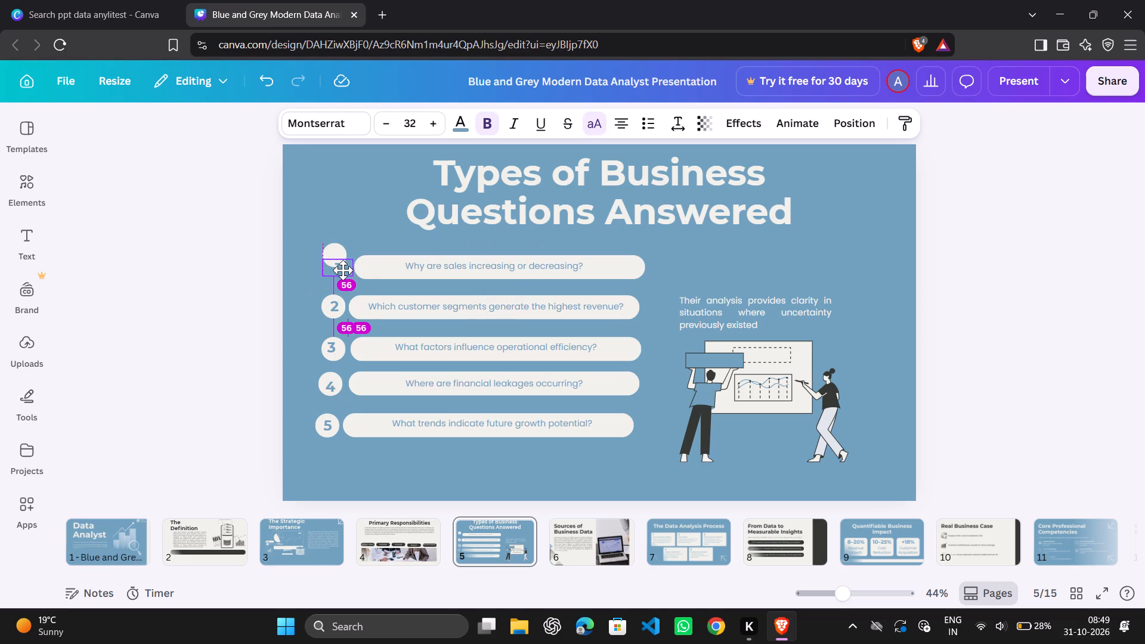
pyautogui.moveTo(343, 270); pyautogui.dragTo(344, 271)
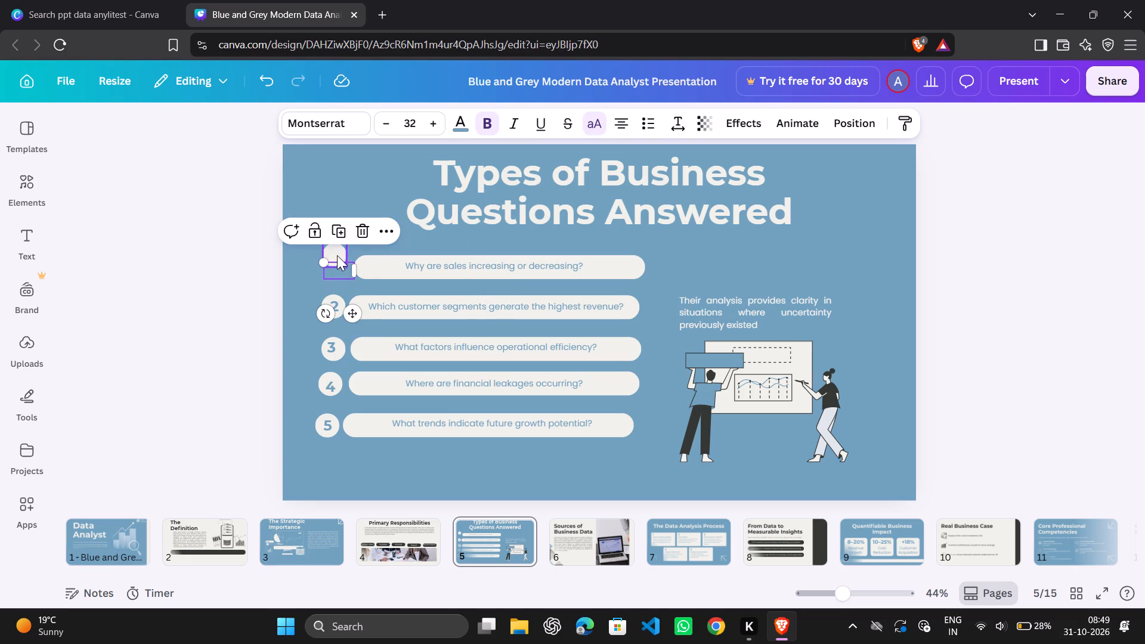
pyautogui.moveTo(337, 254); pyautogui.dragTo(343, 269)
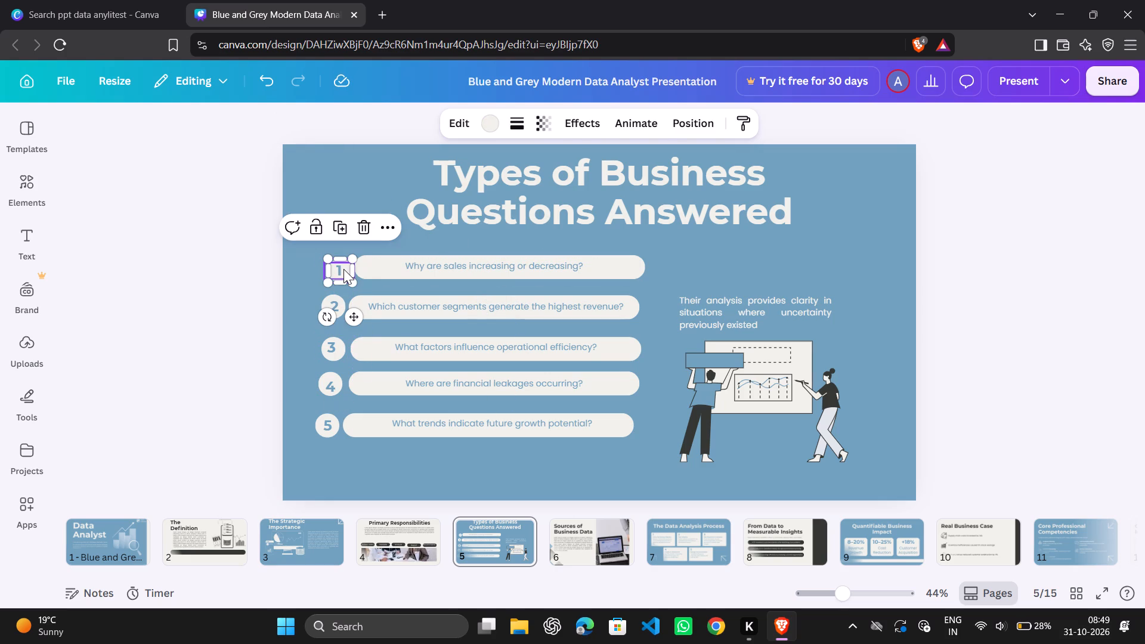
pyautogui.click(376, 185)
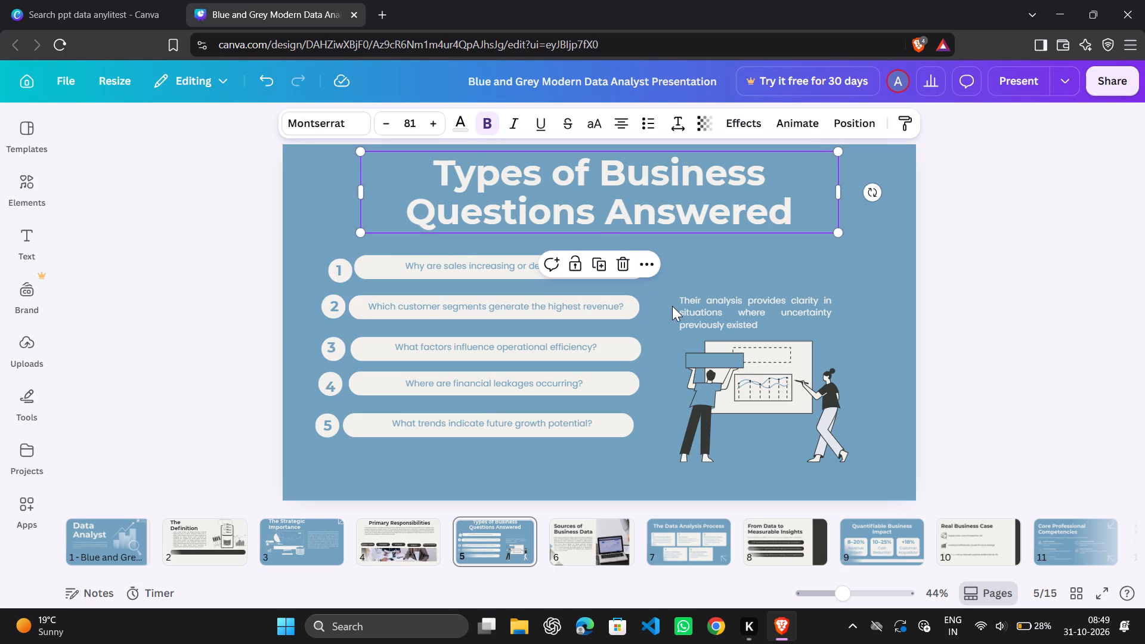
# Move the "Their analysis provides clarity" paragraph and the illustration below it up and towards the slide's right edge.
pyautogui.moveTo(691, 311); pyautogui.dragTo(747, 260)
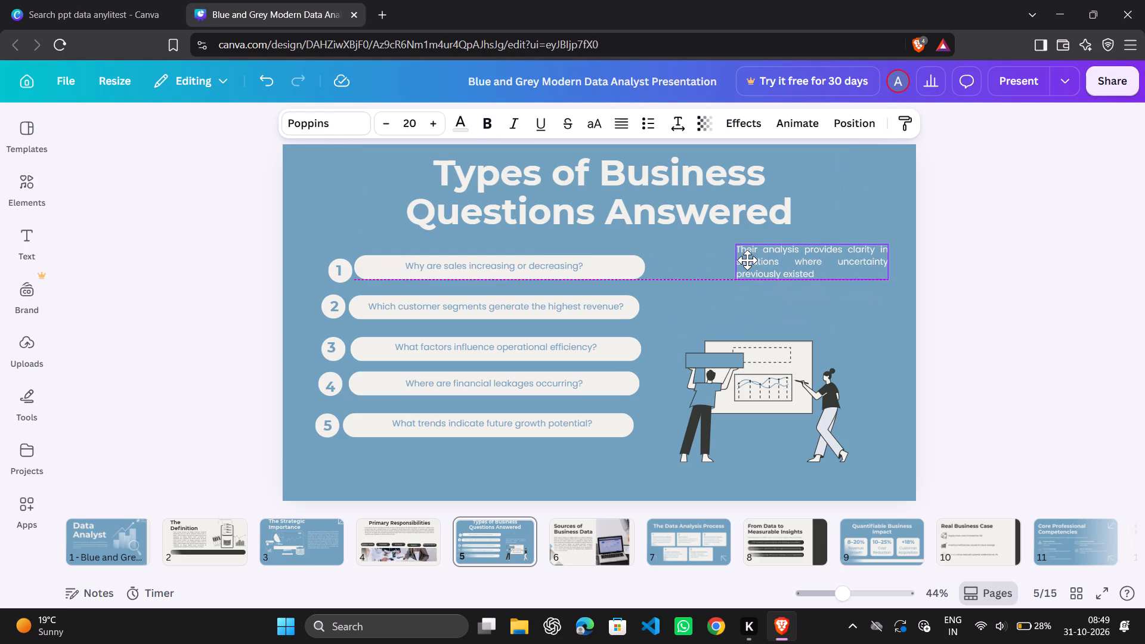
pyautogui.moveTo(747, 260); pyautogui.dragTo(750, 272)
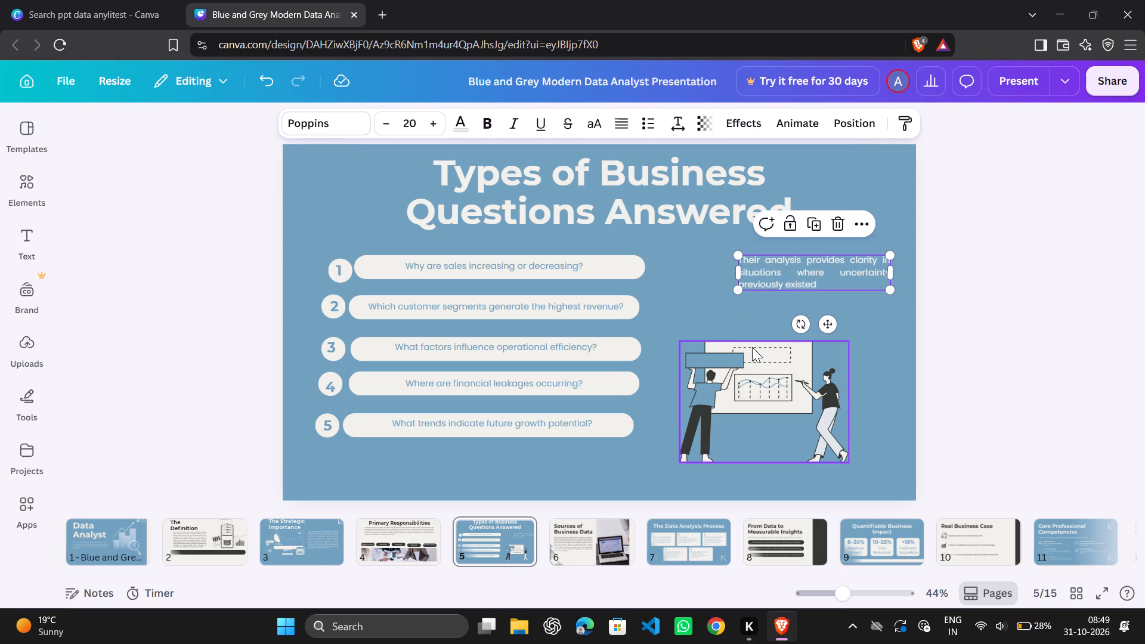
pyautogui.moveTo(752, 350); pyautogui.dragTo(804, 308)
pyautogui.rightClick(714, 295)
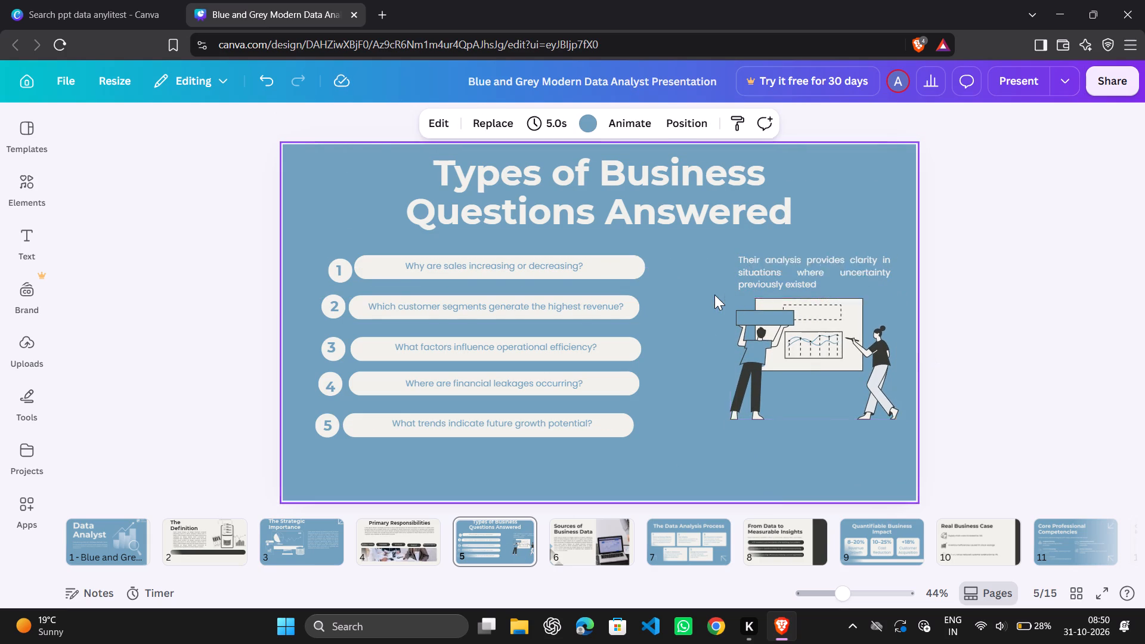
pyautogui.click(691, 306)
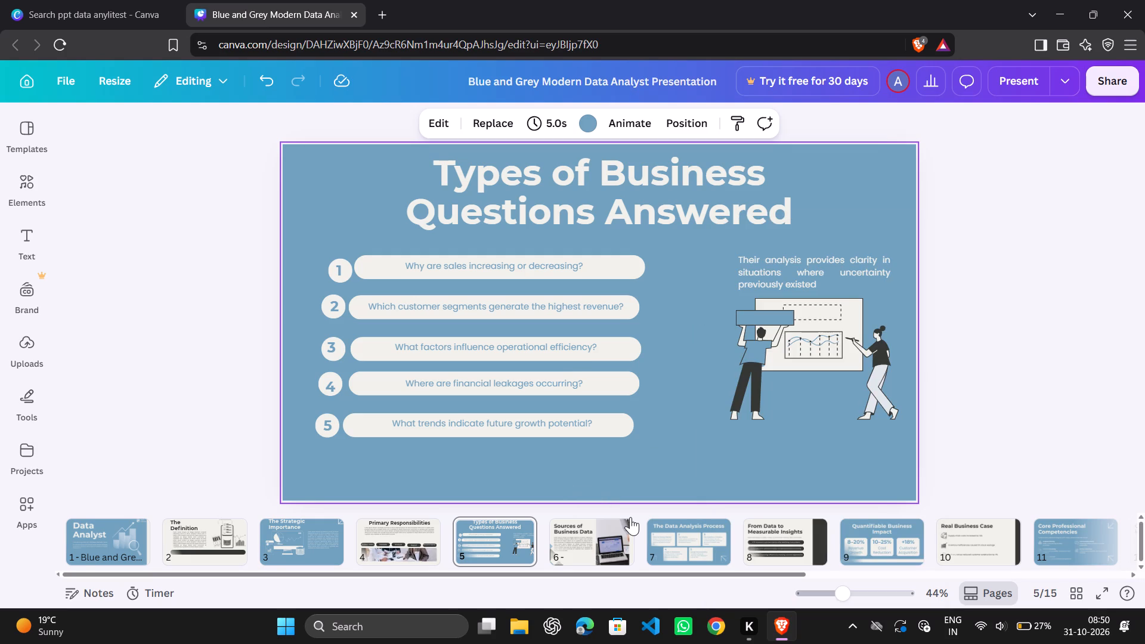
# Go to slide 6, "Sources of Business Data".
pyautogui.press('+')
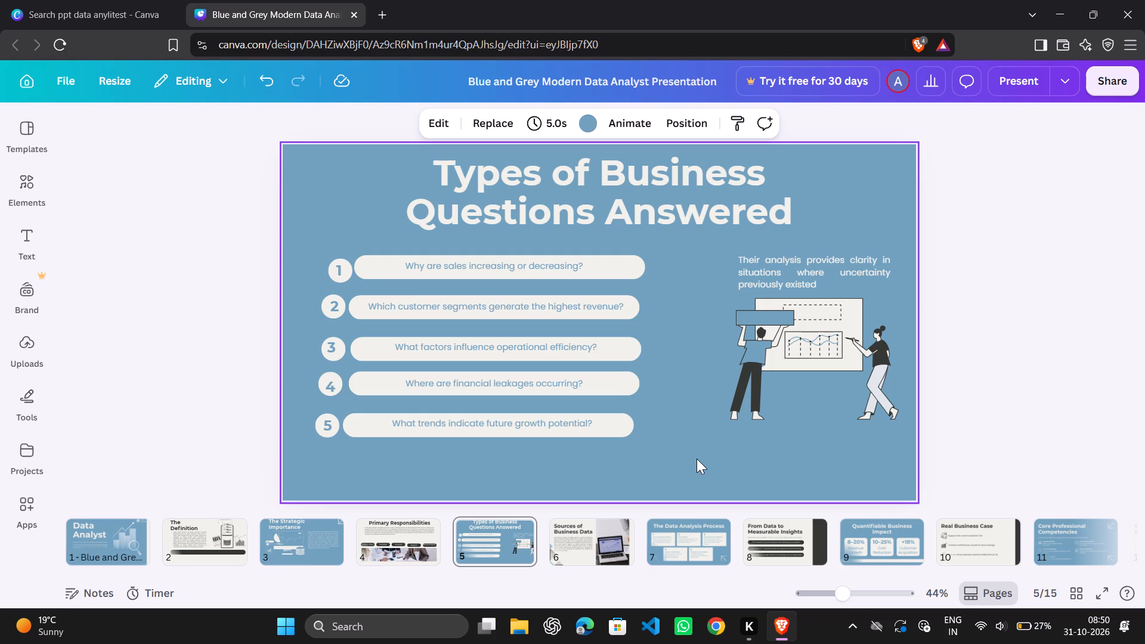
pyautogui.press('Right')
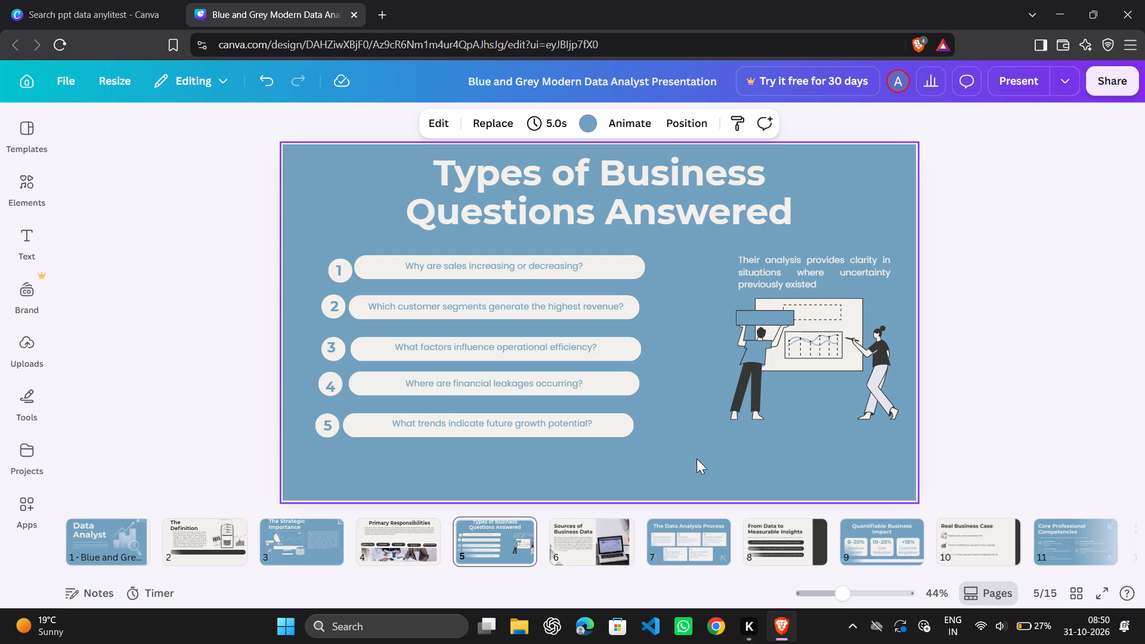
pyautogui.click(697, 459)
pyautogui.click(697, 459)
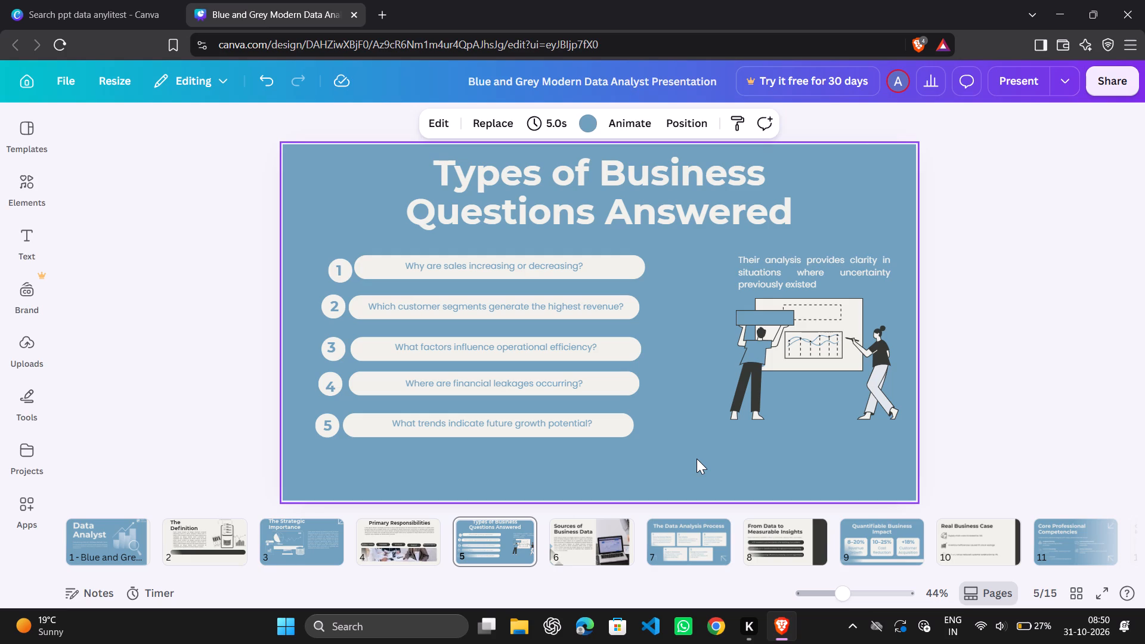
pyautogui.click(697, 459)
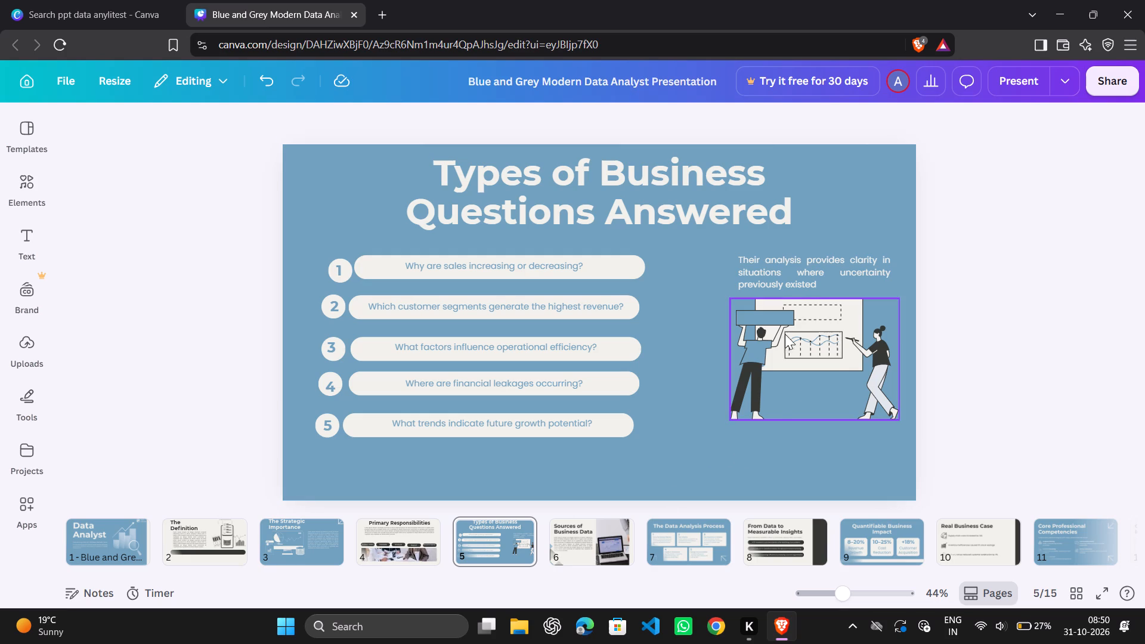
pyautogui.press('Right')
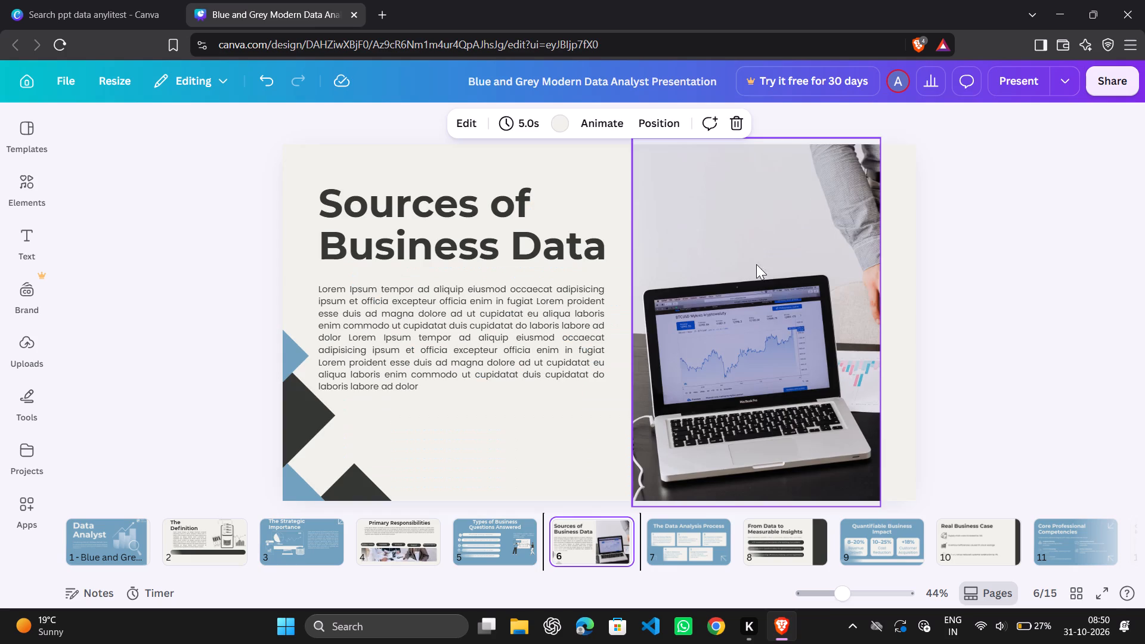
# Shrink the laptop photo from its top-left and bottom-left corners to about 680 by 1,000, leaving margins above and below it.
pyautogui.click(723, 170)
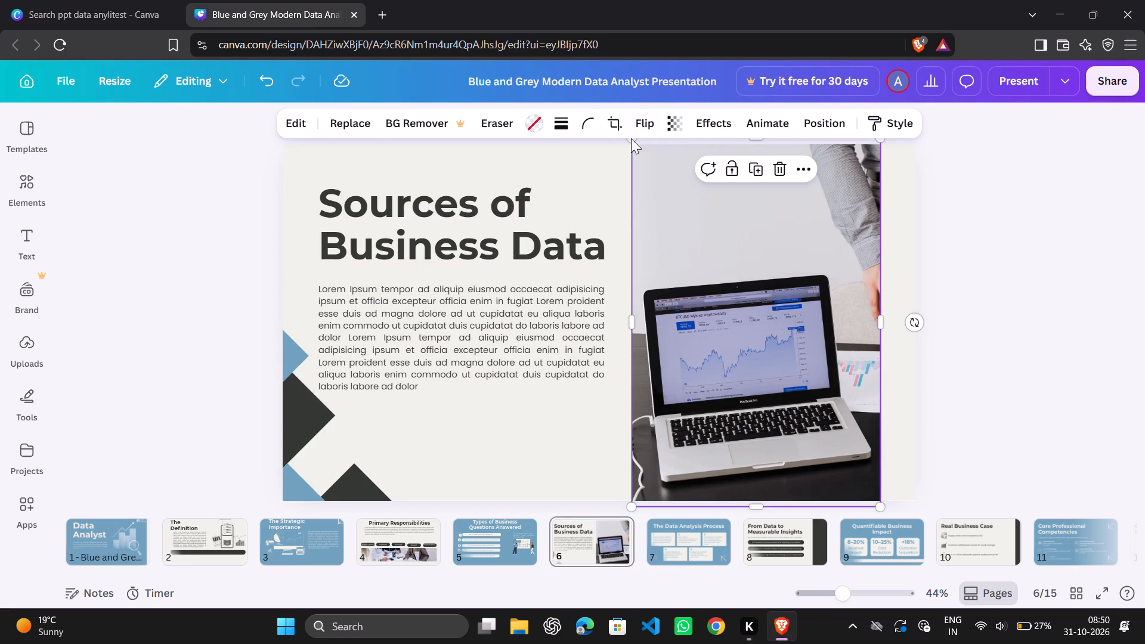
pyautogui.moveTo(631, 140); pyautogui.dragTo(624, 169)
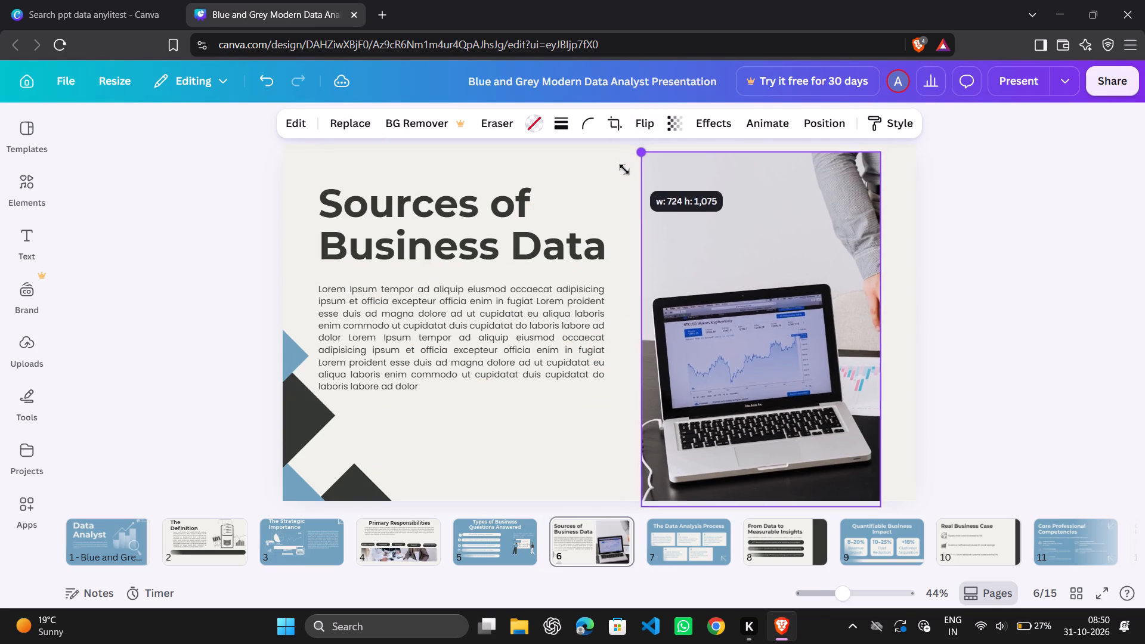
pyautogui.moveTo(624, 169); pyautogui.dragTo(624, 172)
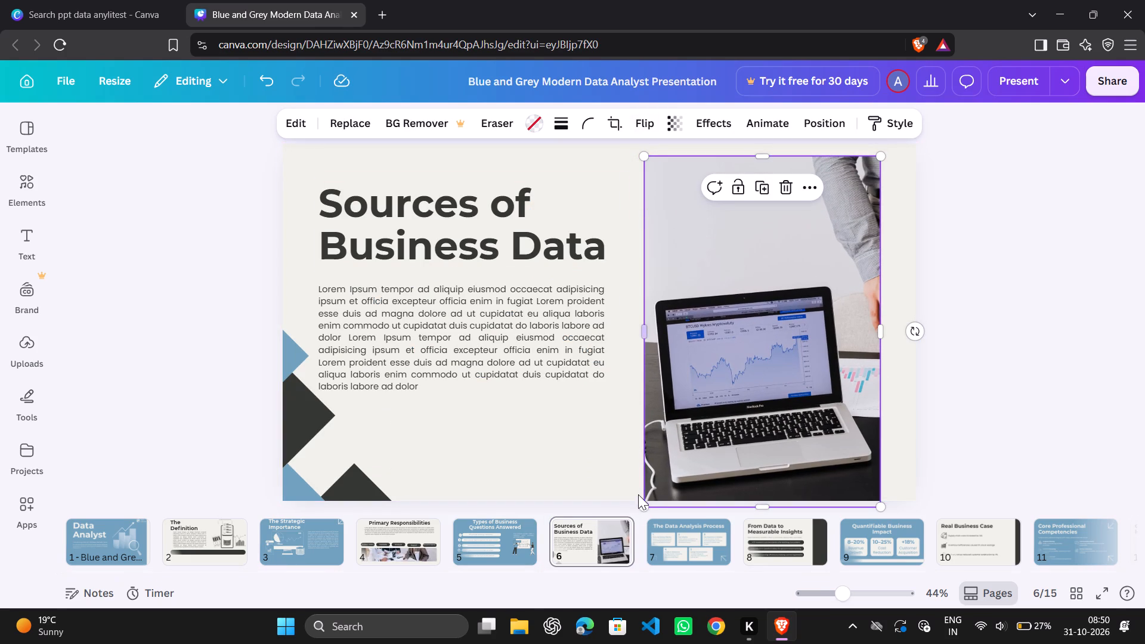
pyautogui.moveTo(642, 506); pyautogui.dragTo(637, 477)
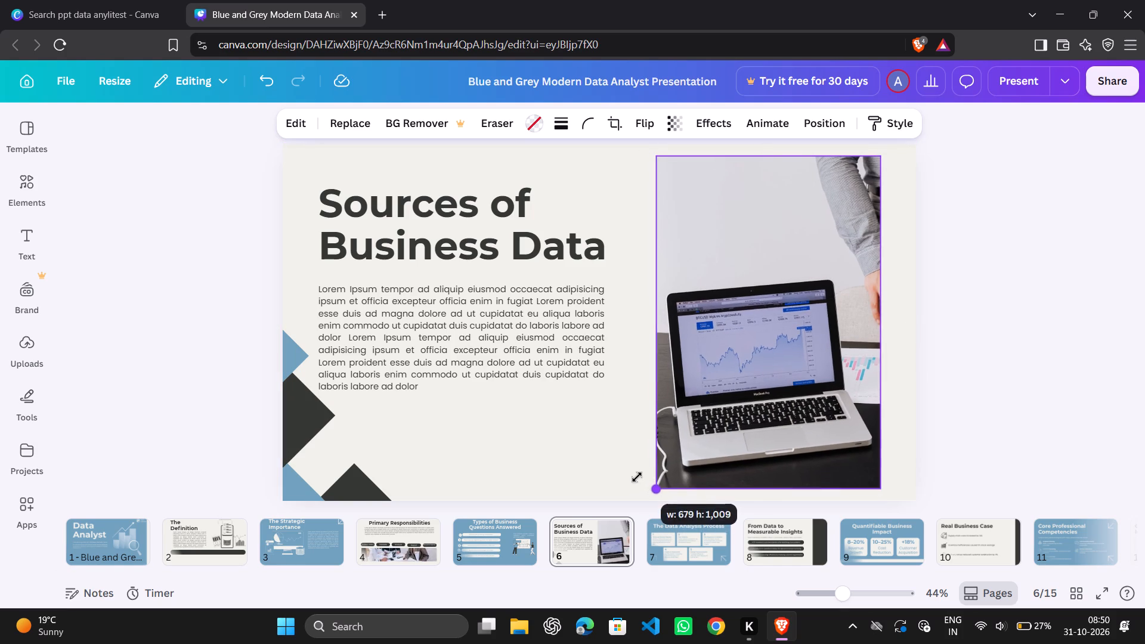
pyautogui.moveTo(637, 477); pyautogui.dragTo(637, 475)
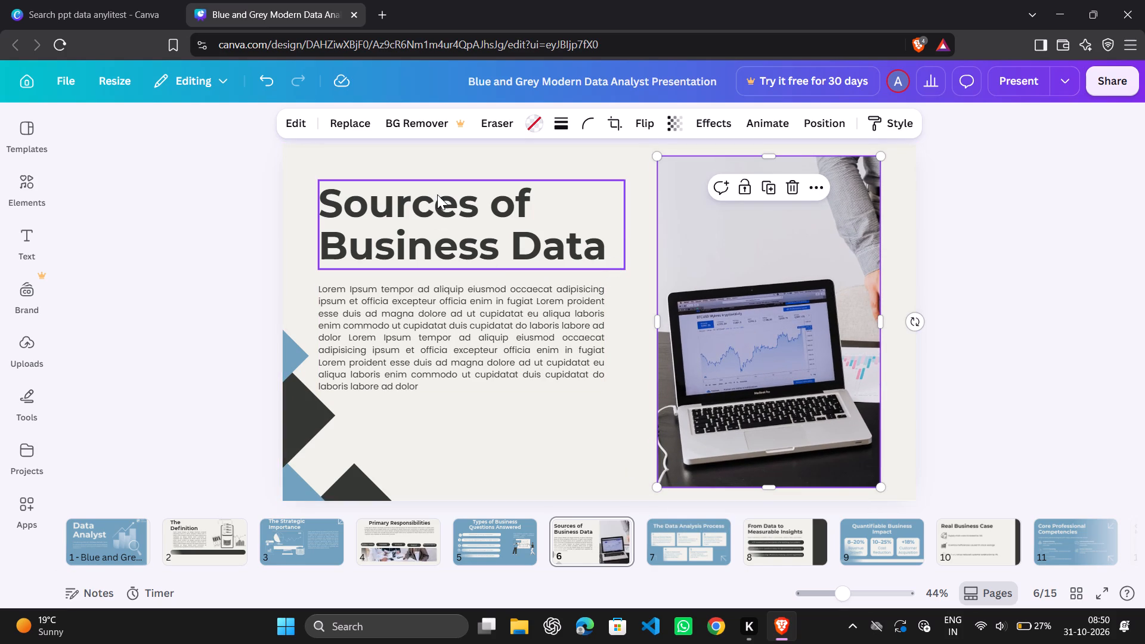
# Move the "Sources of Business Data" title up and slightly right, and scale it down to about font size 85.
pyautogui.moveTo(447, 218); pyautogui.dragTo(459, 191)
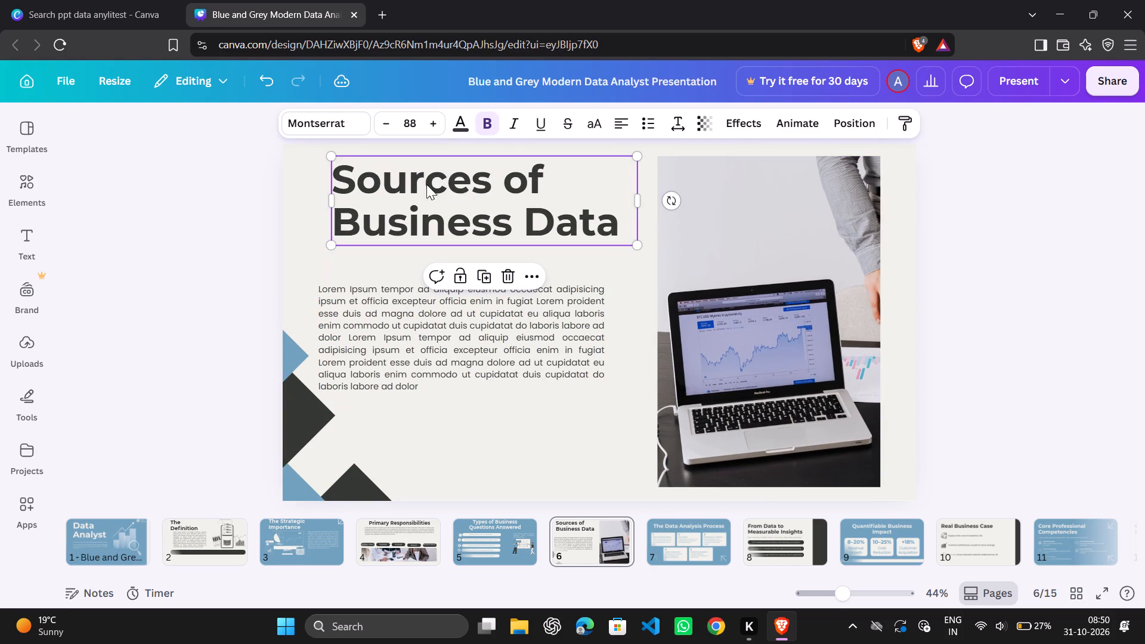
pyautogui.moveTo(332, 154); pyautogui.dragTo(339, 166)
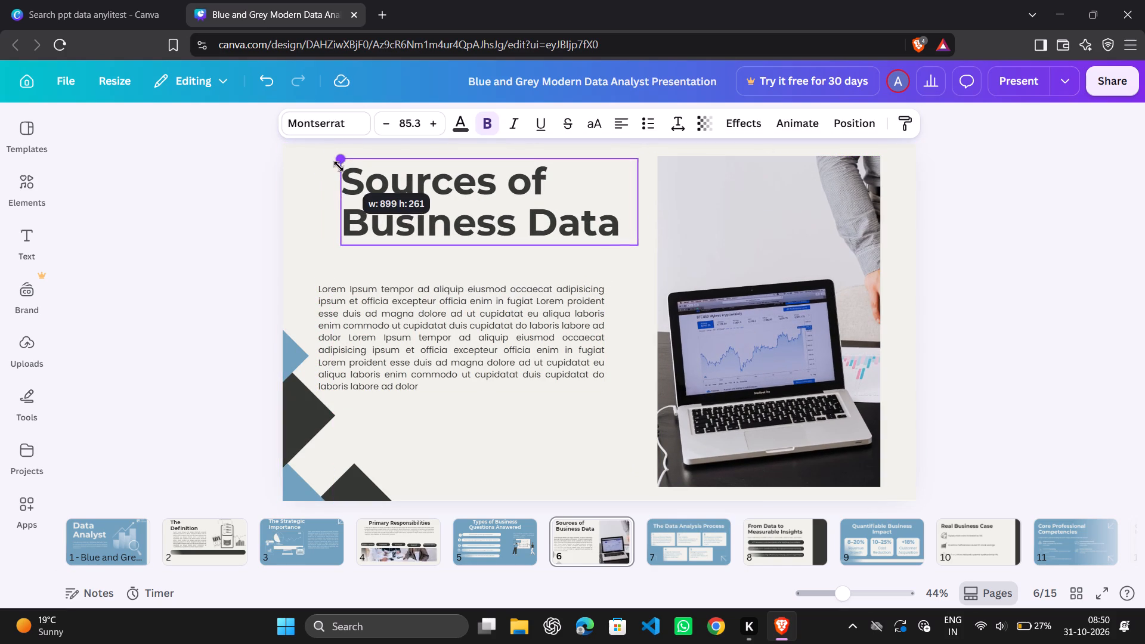
pyautogui.moveTo(339, 166); pyautogui.dragTo(341, 169)
# Move the Lorem Ipsum paragraph up and right so it sits directly beneath the "Sources of Business Data" title.
pyautogui.moveTo(336, 306); pyautogui.dragTo(354, 292)
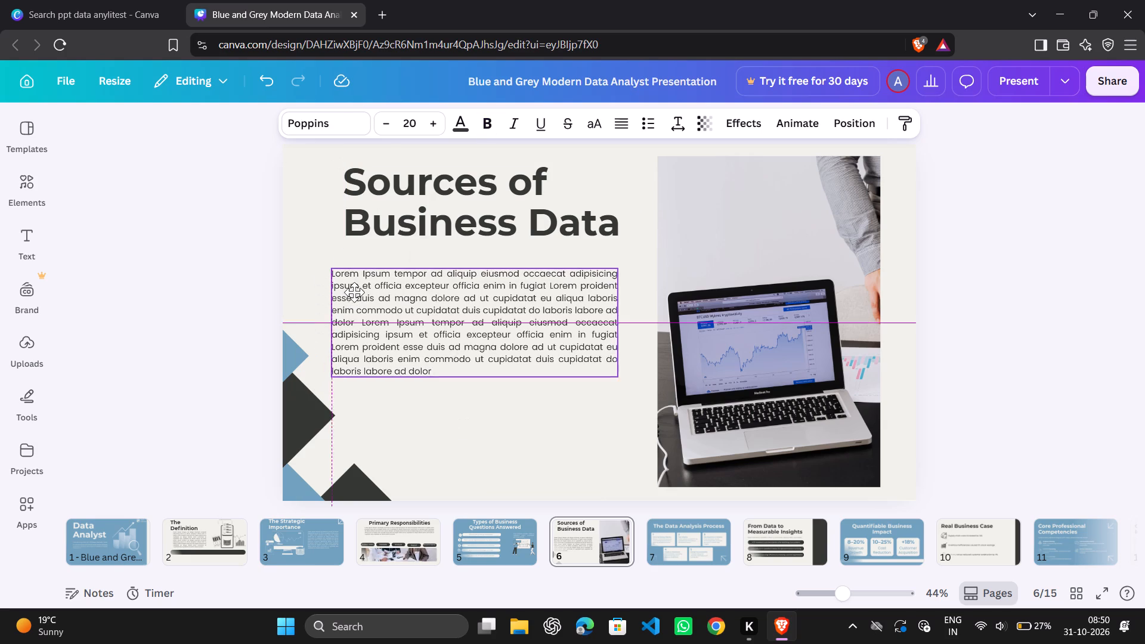
pyautogui.moveTo(354, 292); pyautogui.dragTo(365, 275)
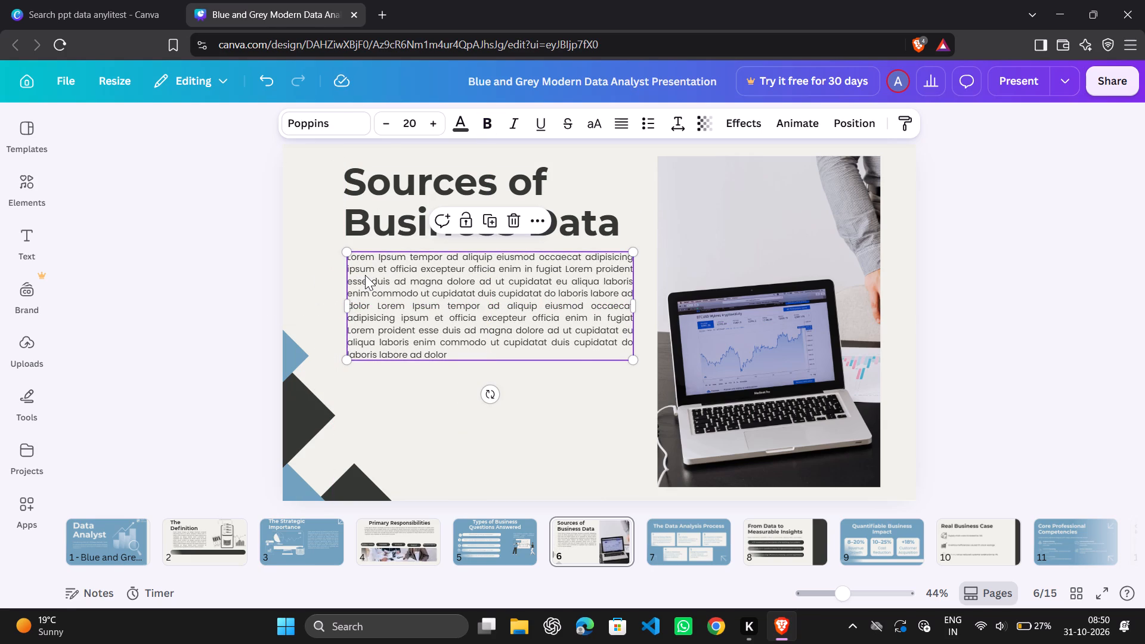
pyautogui.click(518, 419)
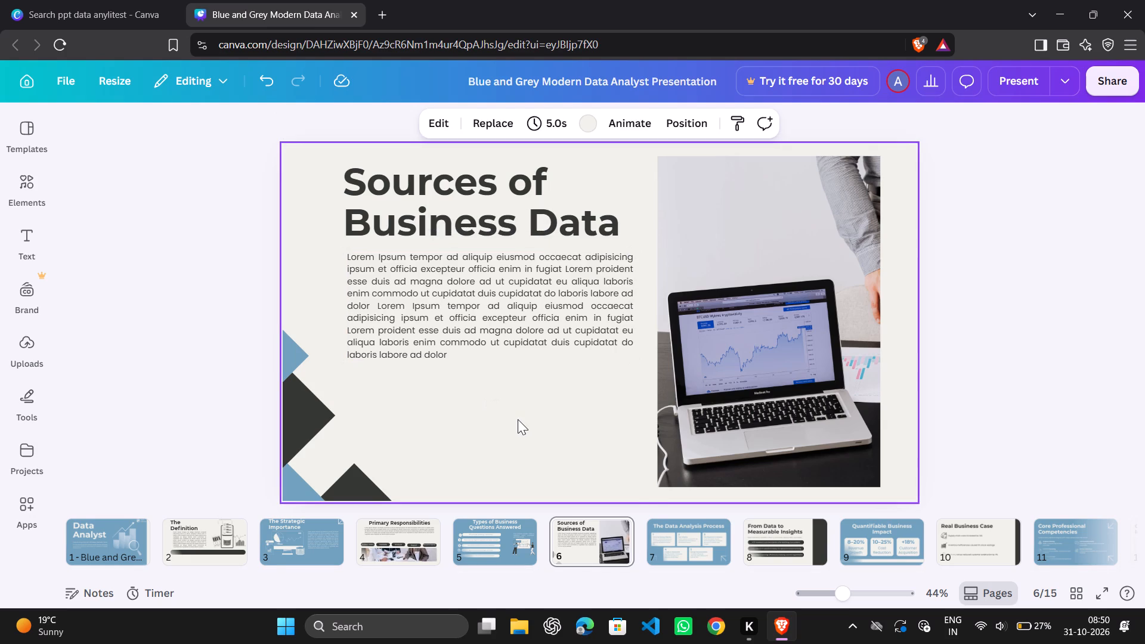
# On slide 7, move the title "The Data Analysis Process" up close to the slide's top edge.
pyautogui.press('Right')
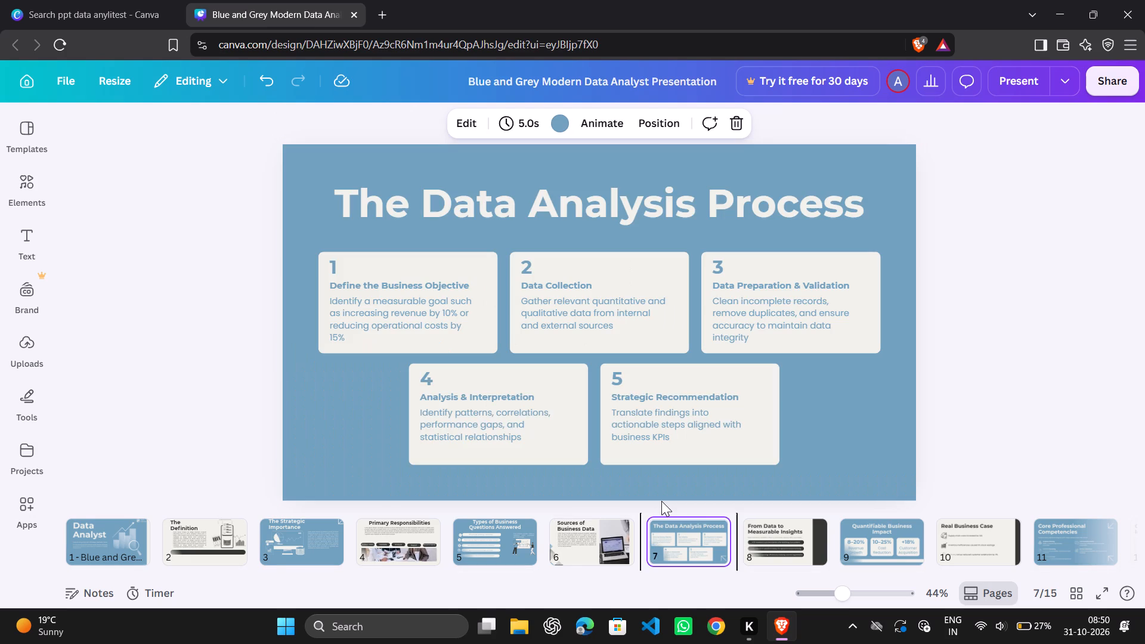
pyautogui.moveTo(623, 216); pyautogui.dragTo(622, 215)
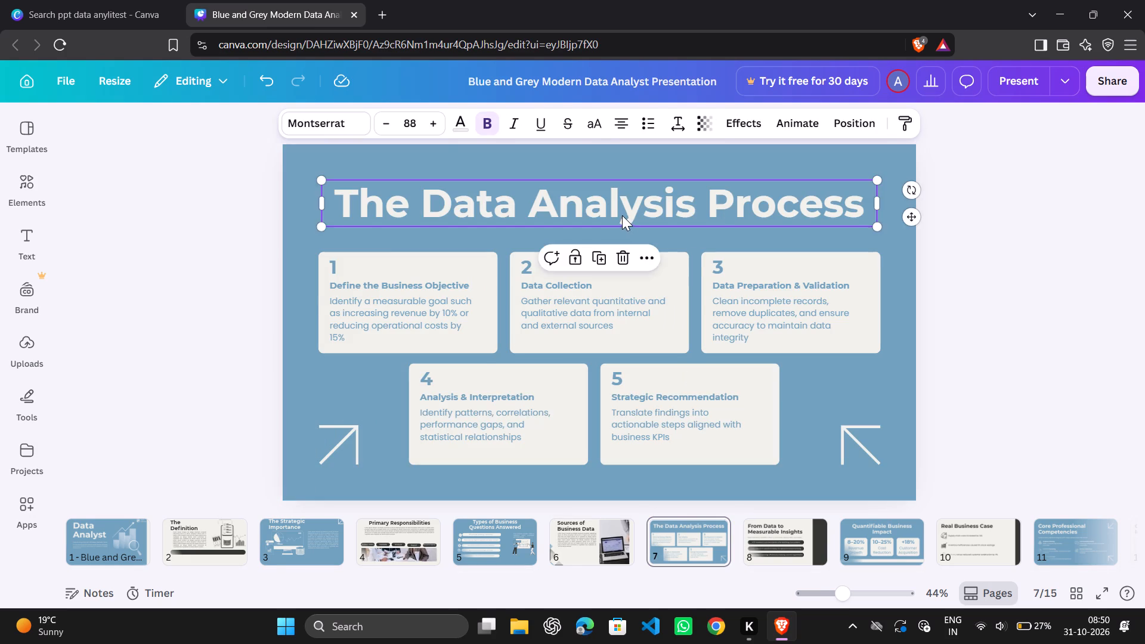
pyautogui.moveTo(622, 215); pyautogui.dragTo(622, 186)
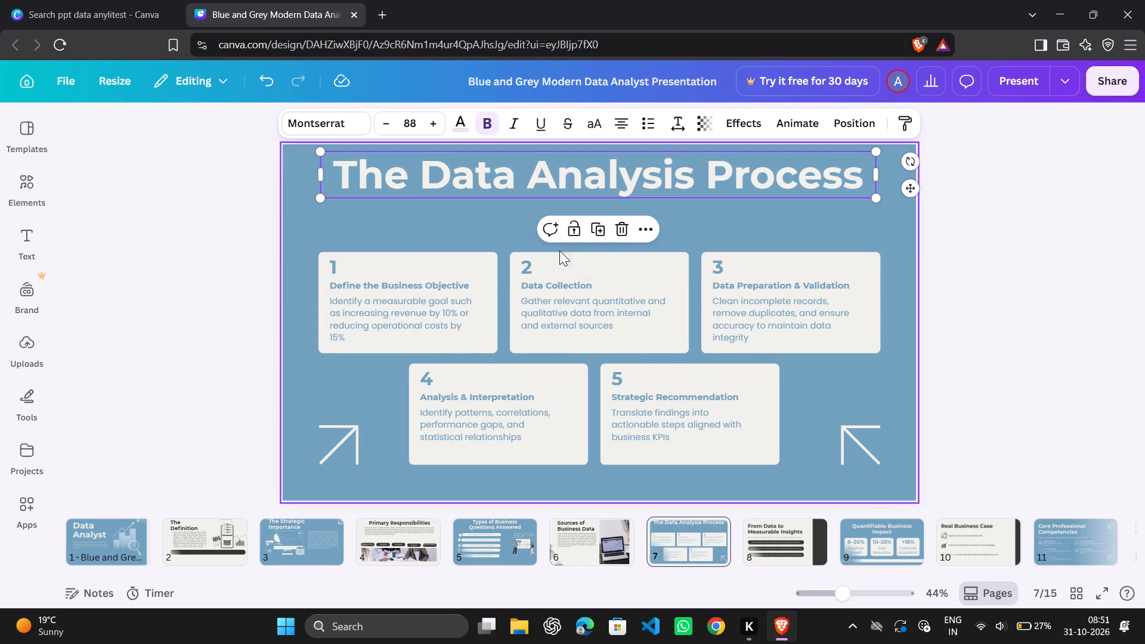
# Move the "Define the Business Objective" card, its heading and description up beneath the title, with number 1 in the card's top-left corner.
pyautogui.moveTo(471, 273); pyautogui.dragTo(469, 241)
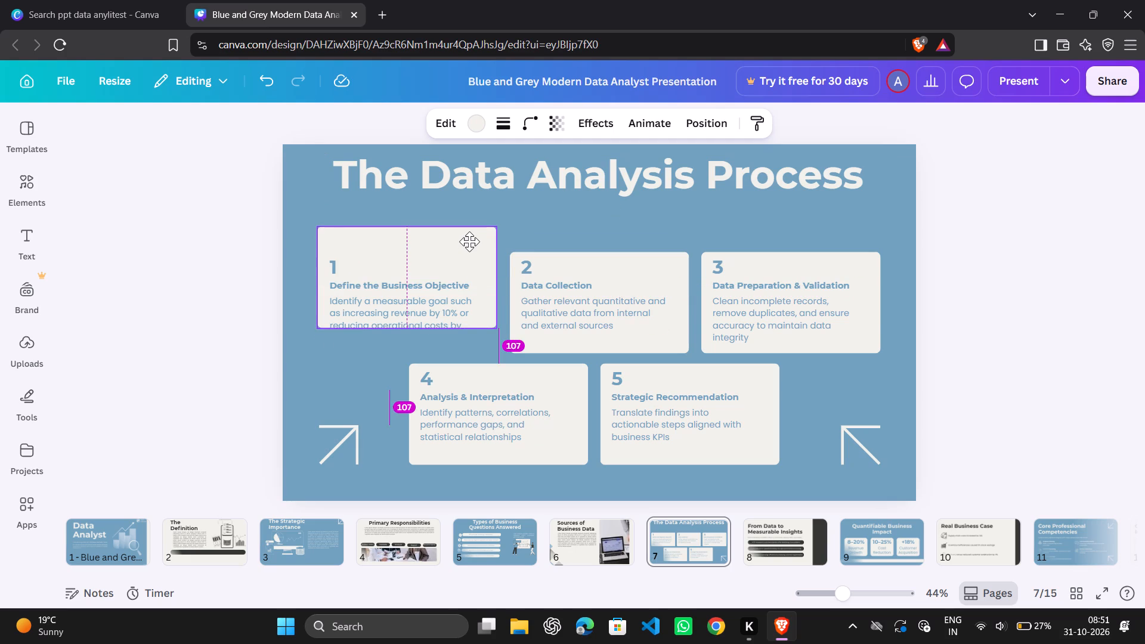
pyautogui.moveTo(469, 241); pyautogui.dragTo(469, 223)
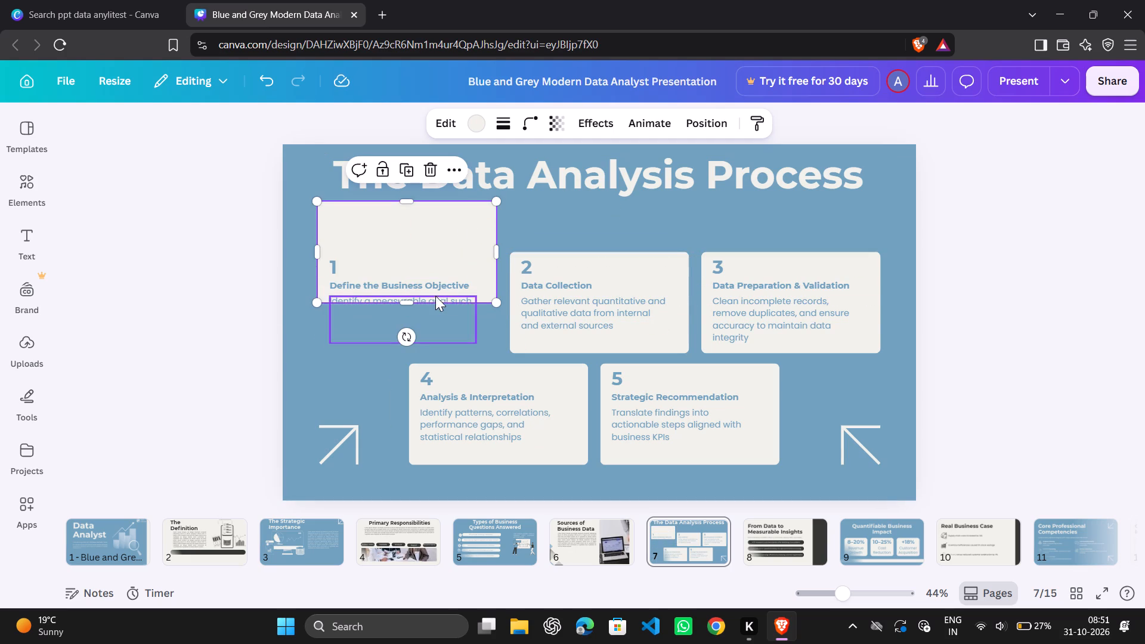
pyautogui.moveTo(433, 286); pyautogui.dragTo(433, 219)
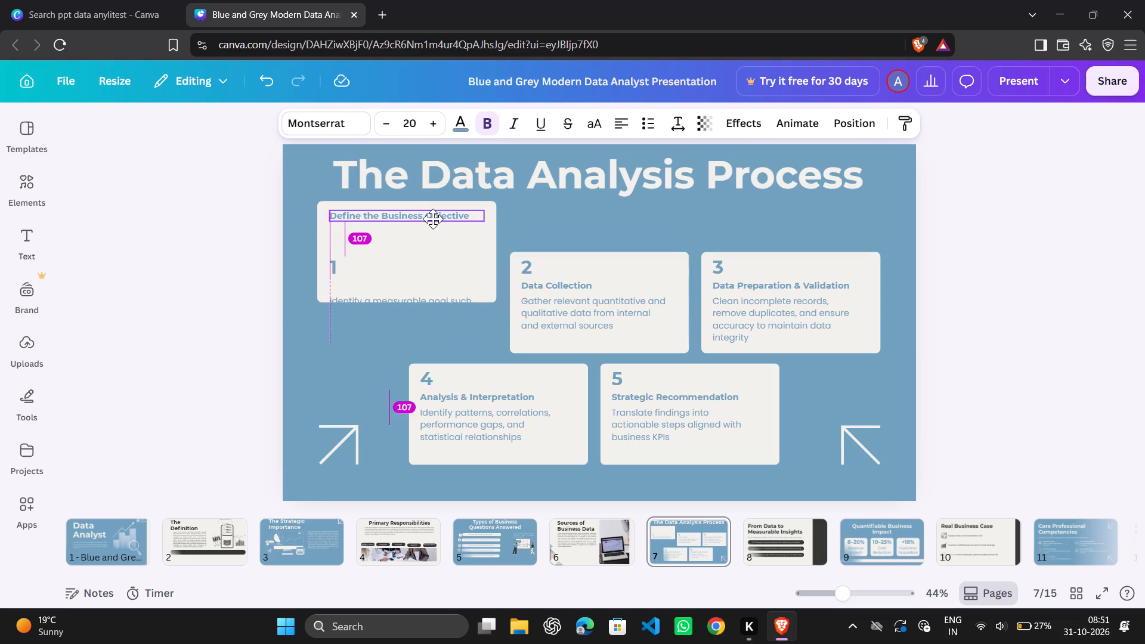
pyautogui.moveTo(433, 219); pyautogui.dragTo(435, 221)
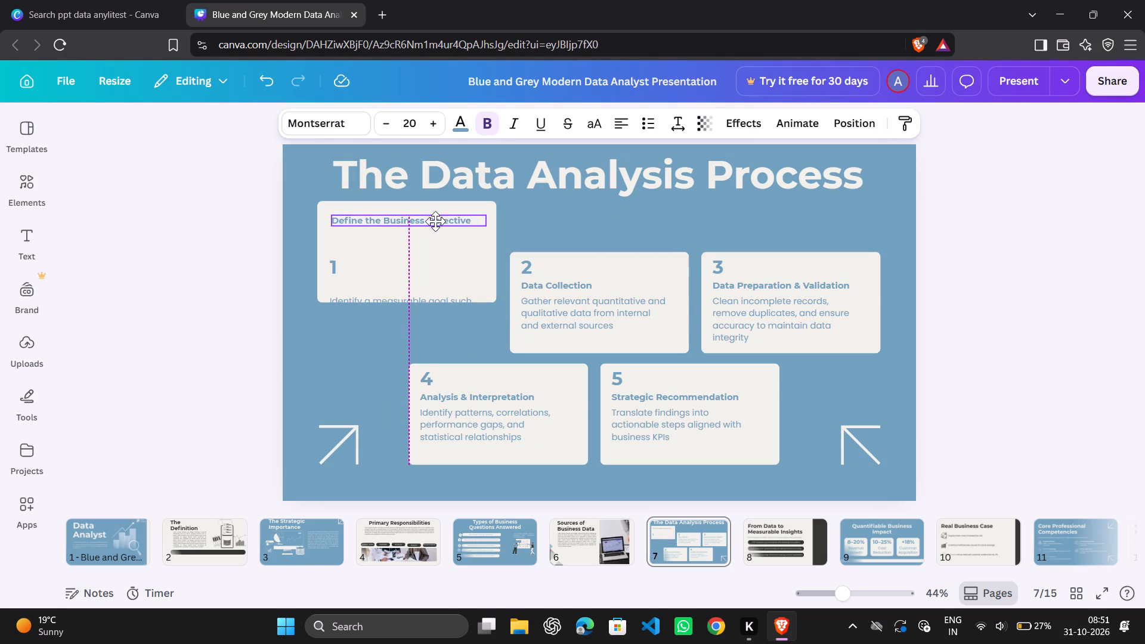
pyautogui.moveTo(435, 221); pyautogui.dragTo(435, 222)
pyautogui.moveTo(332, 267); pyautogui.dragTo(326, 236)
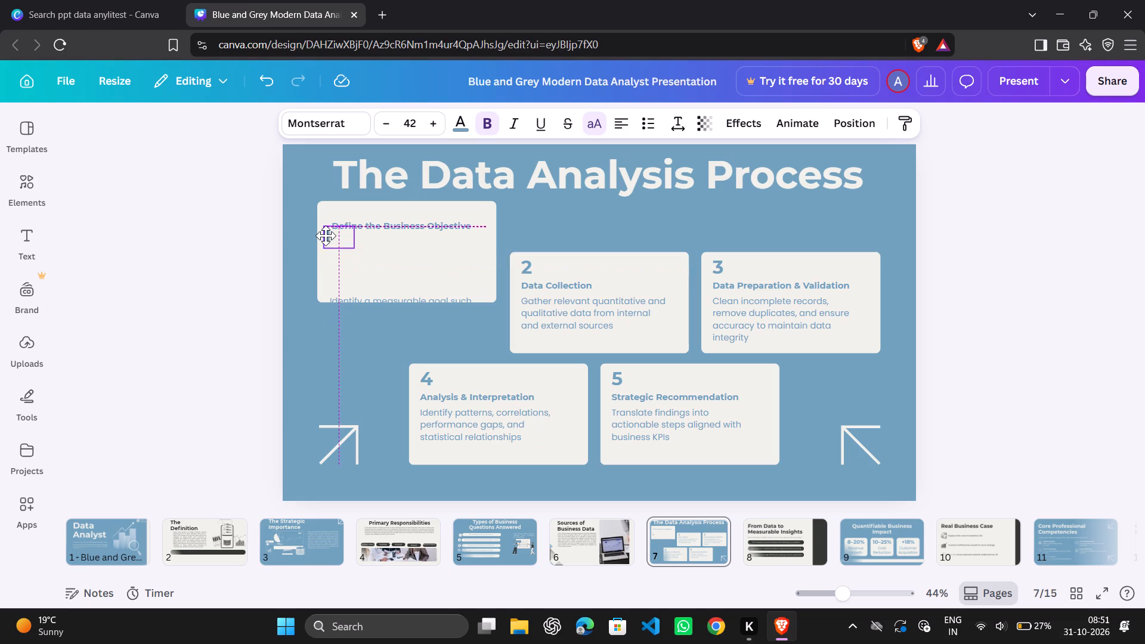
pyautogui.moveTo(326, 236); pyautogui.dragTo(326, 228)
pyautogui.moveTo(326, 228); pyautogui.dragTo(326, 229)
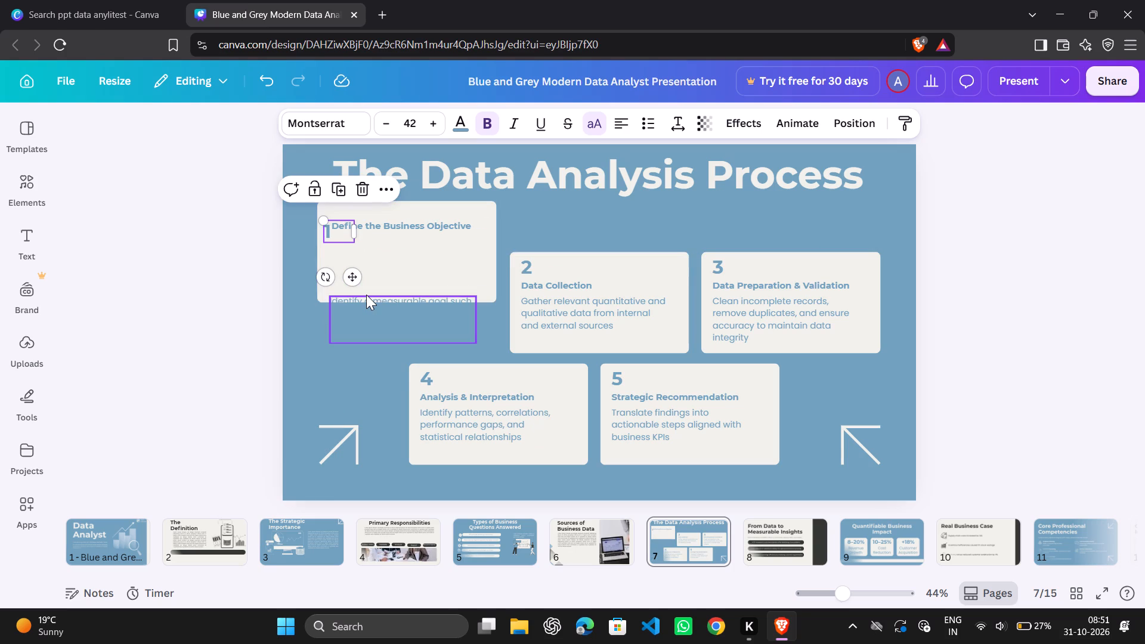
pyautogui.moveTo(366, 295); pyautogui.dragTo(368, 249)
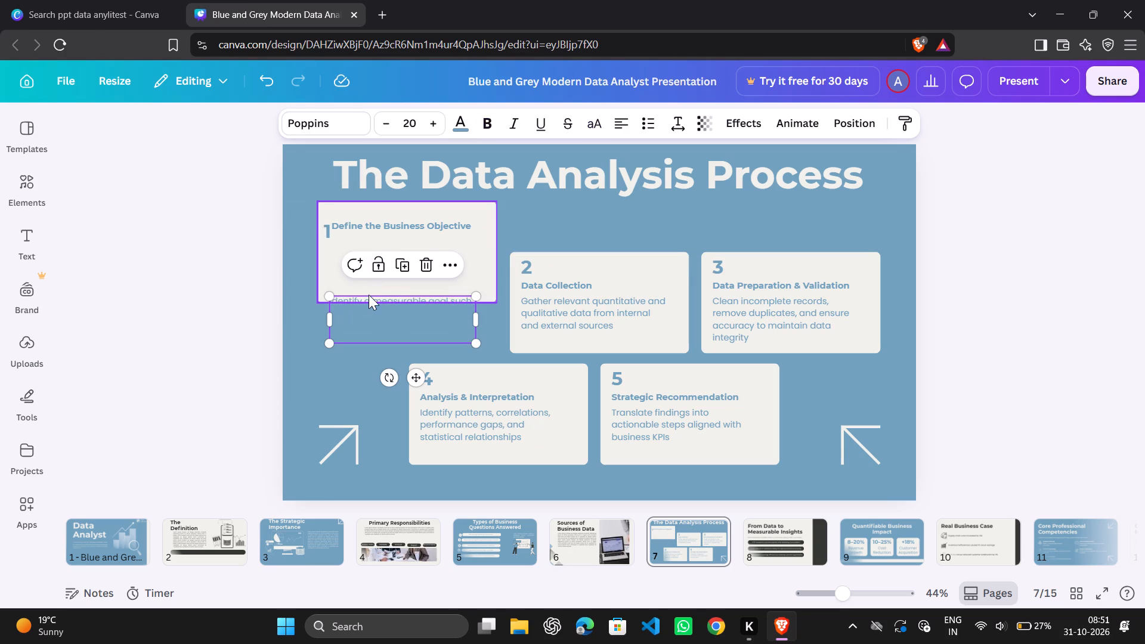
pyautogui.moveTo(368, 296); pyautogui.dragTo(369, 275)
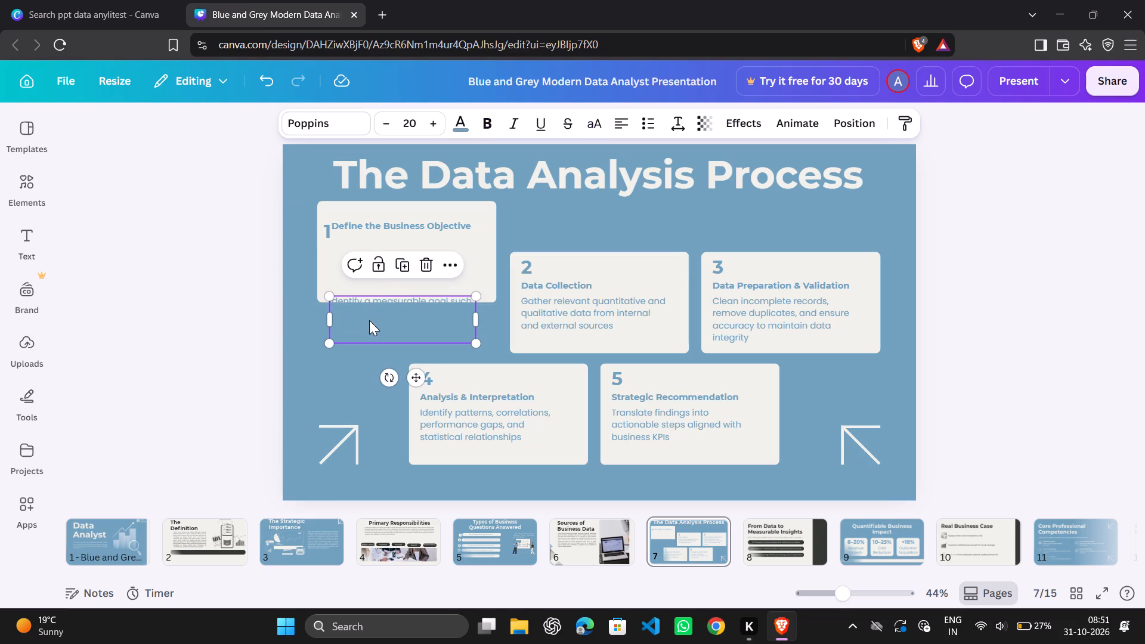
pyautogui.moveTo(369, 323); pyautogui.dragTo(376, 273)
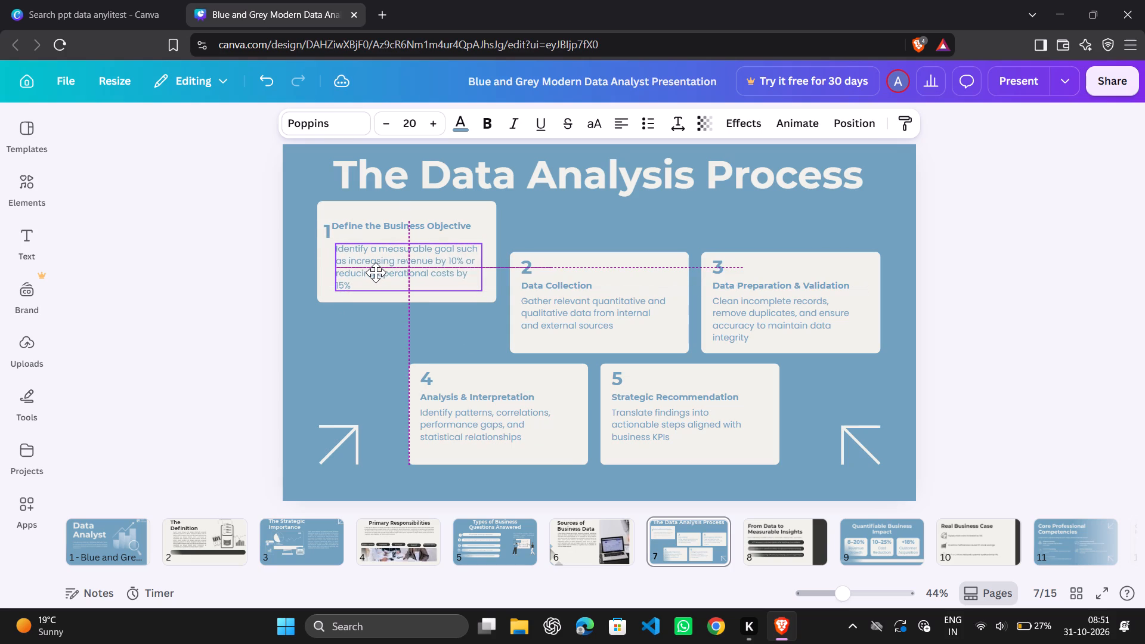
pyautogui.moveTo(376, 273); pyautogui.dragTo(374, 268)
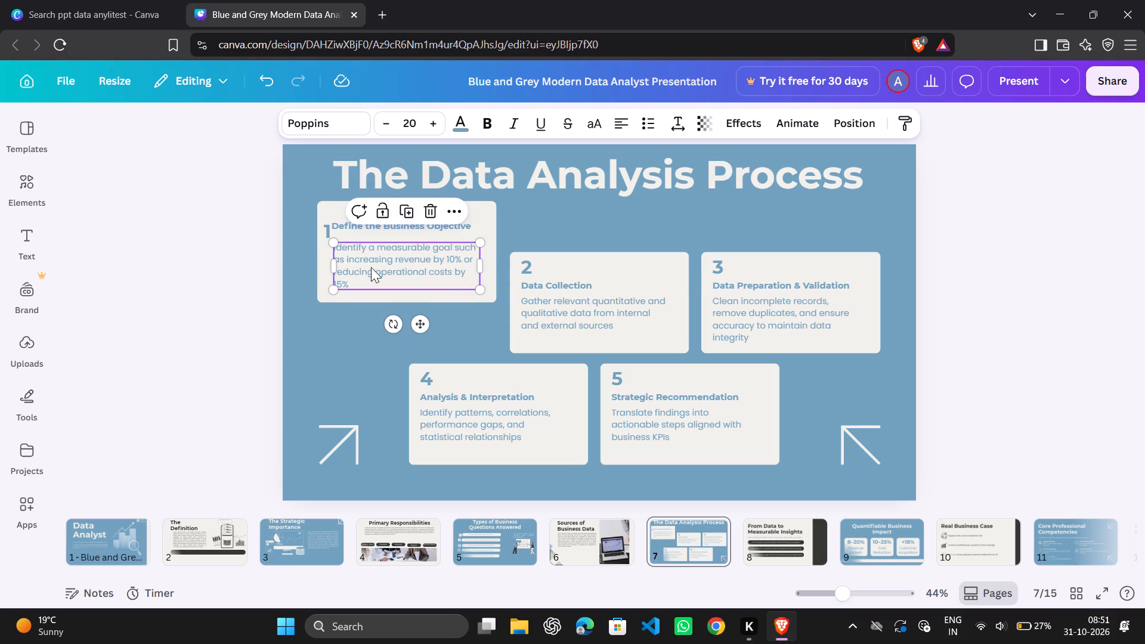
pyautogui.moveTo(329, 228); pyautogui.dragTo(326, 212)
pyautogui.click(437, 209)
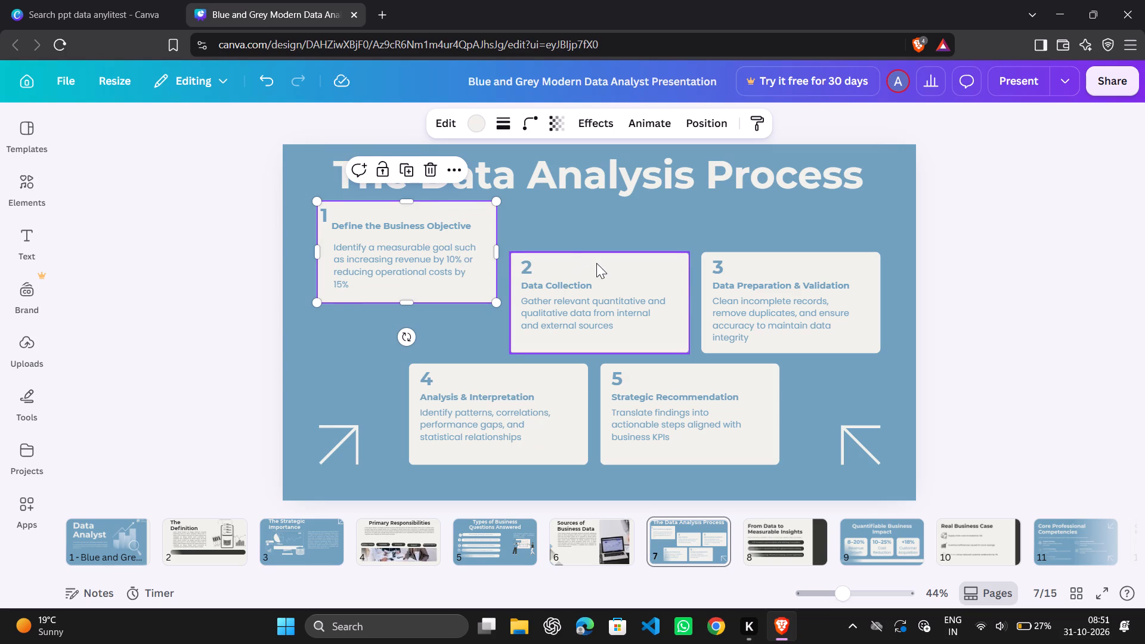
# Move the "Data Collection" card, heading and description up level with the first card, with number 2 in the card's top-left corner.
pyautogui.moveTo(596, 263); pyautogui.dragTo(592, 211)
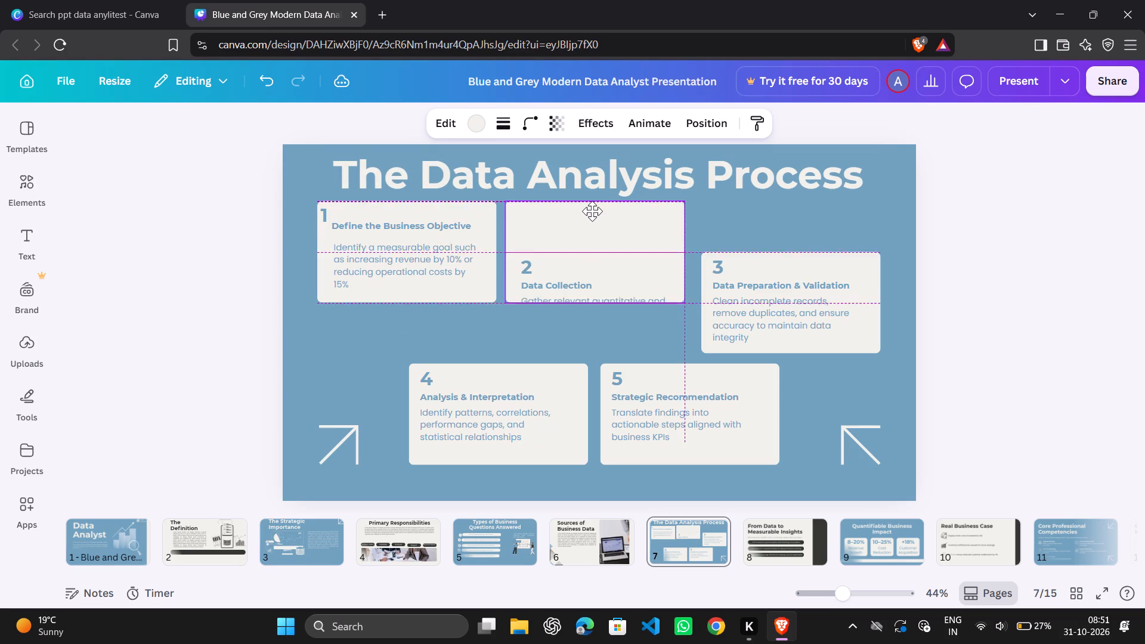
pyautogui.moveTo(592, 211); pyautogui.dragTo(592, 212)
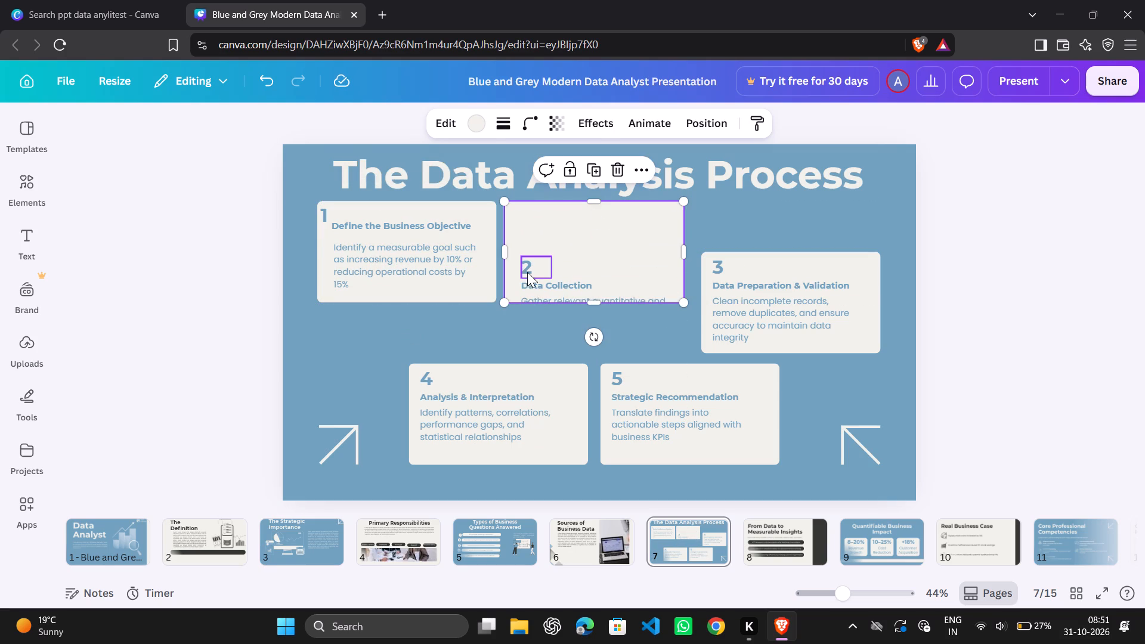
pyautogui.moveTo(527, 267); pyautogui.dragTo(515, 215)
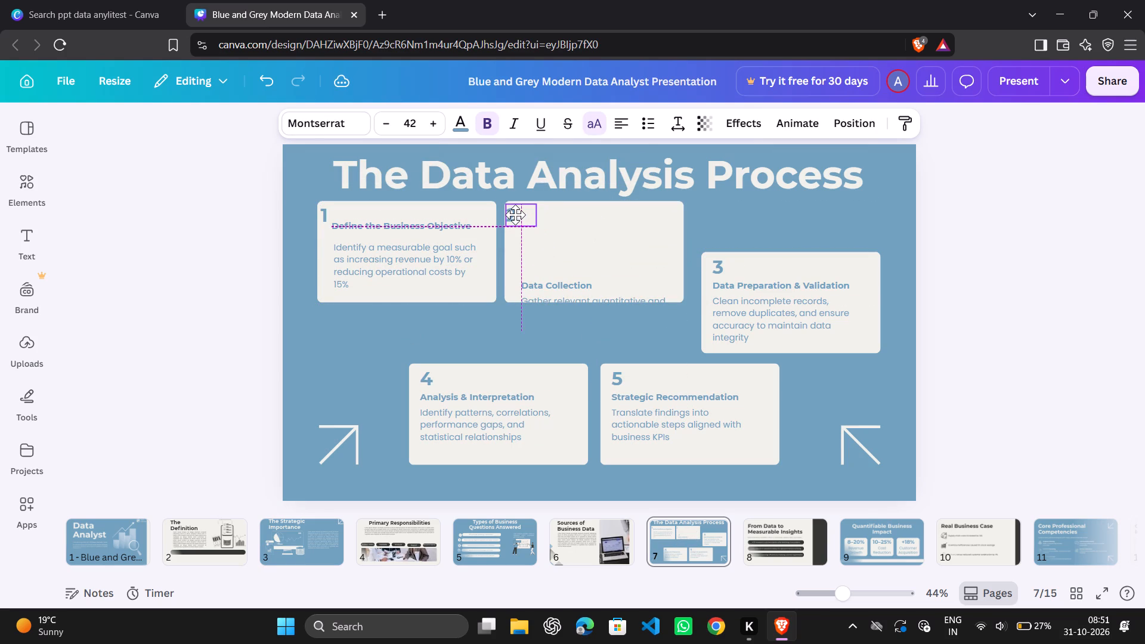
pyautogui.moveTo(515, 215); pyautogui.dragTo(515, 213)
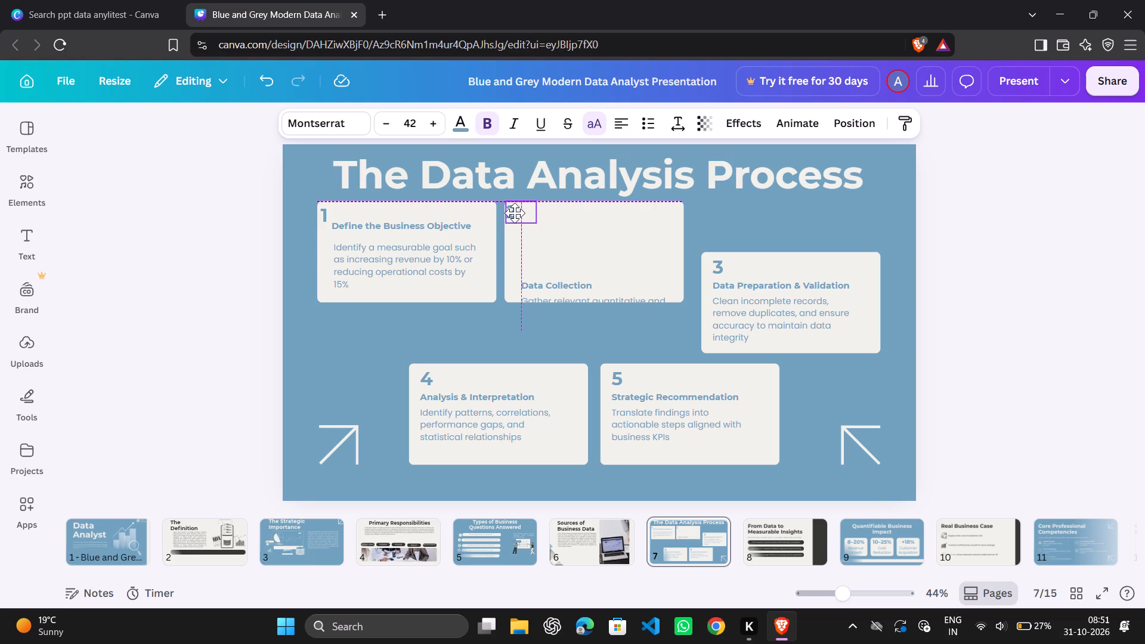
pyautogui.moveTo(515, 213); pyautogui.dragTo(515, 213)
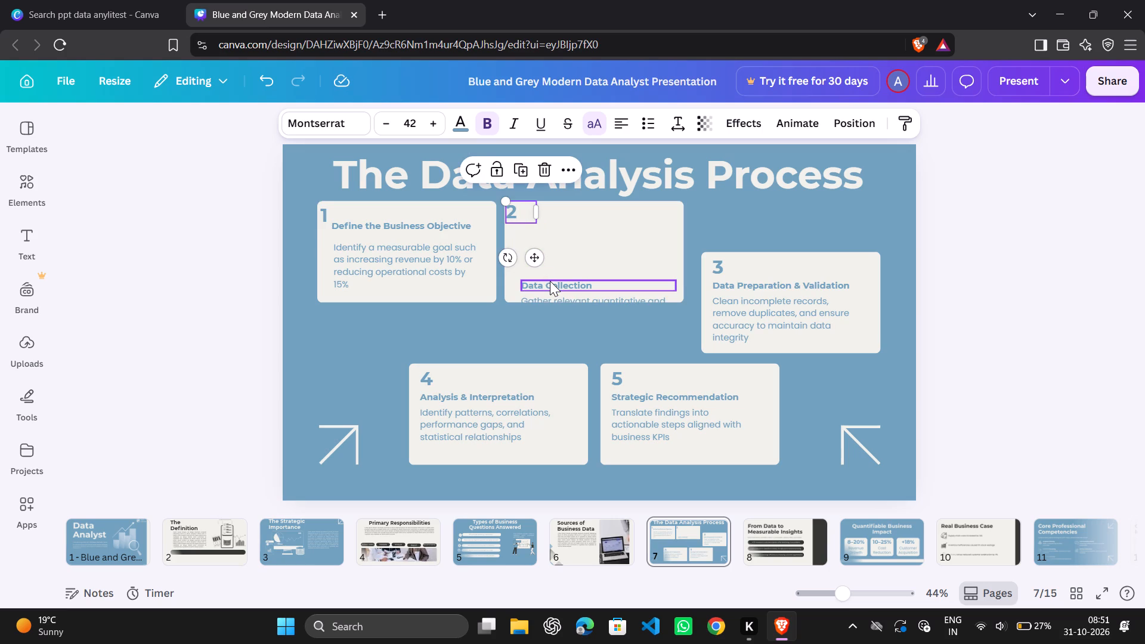
pyautogui.moveTo(550, 281); pyautogui.dragTo(547, 221)
pyautogui.moveTo(544, 295); pyautogui.dragTo(545, 284)
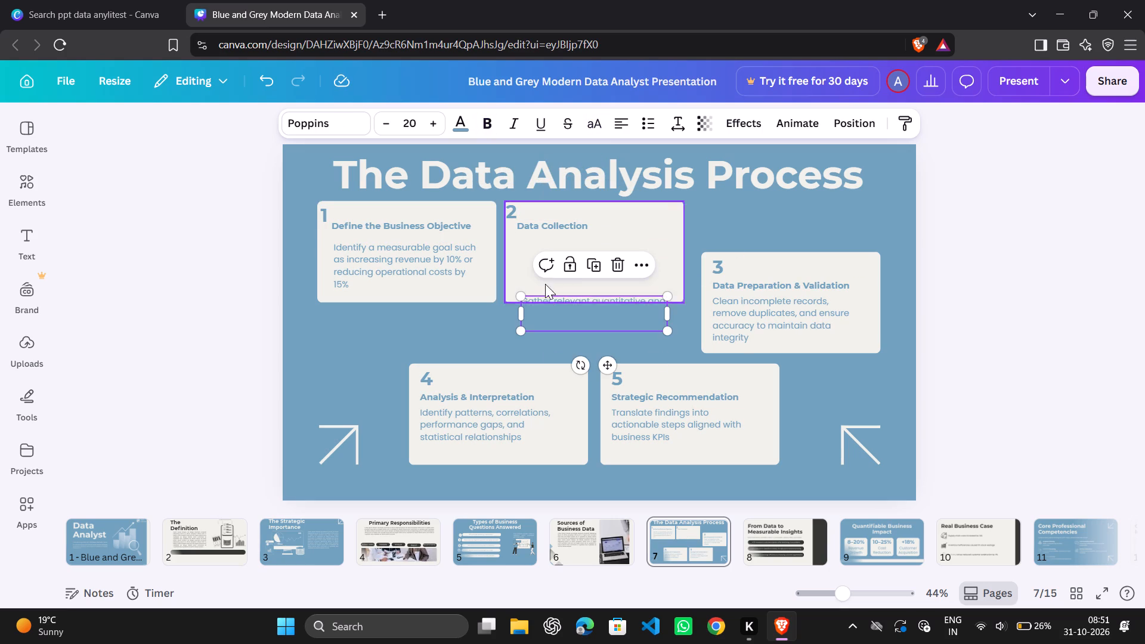
pyautogui.moveTo(545, 284); pyautogui.dragTo(546, 244)
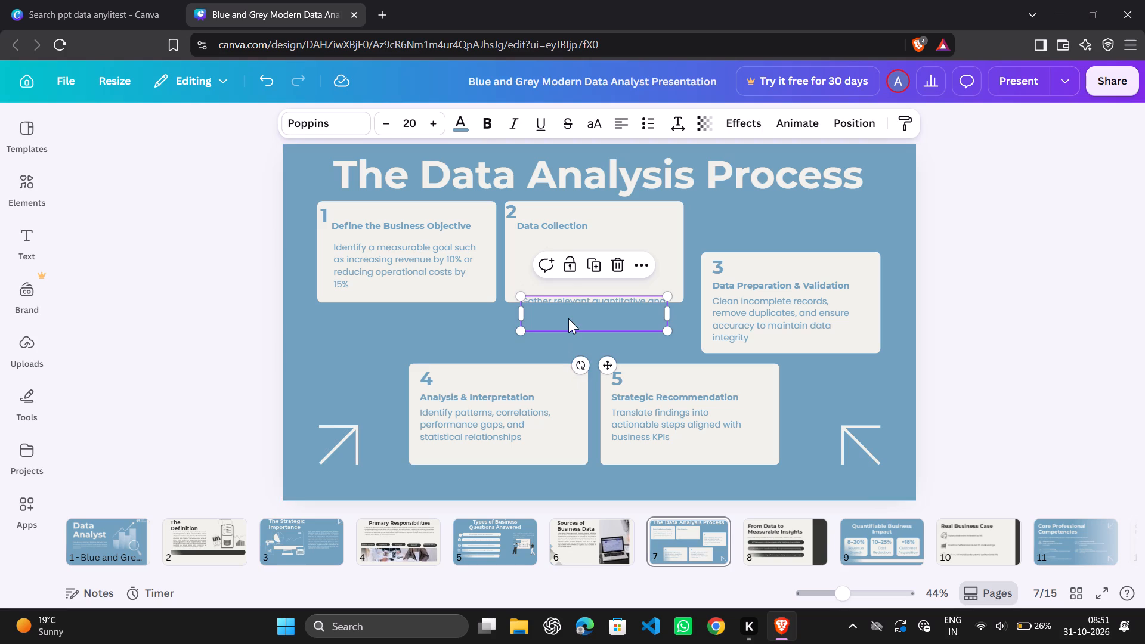
pyautogui.moveTo(568, 318); pyautogui.dragTo(570, 264)
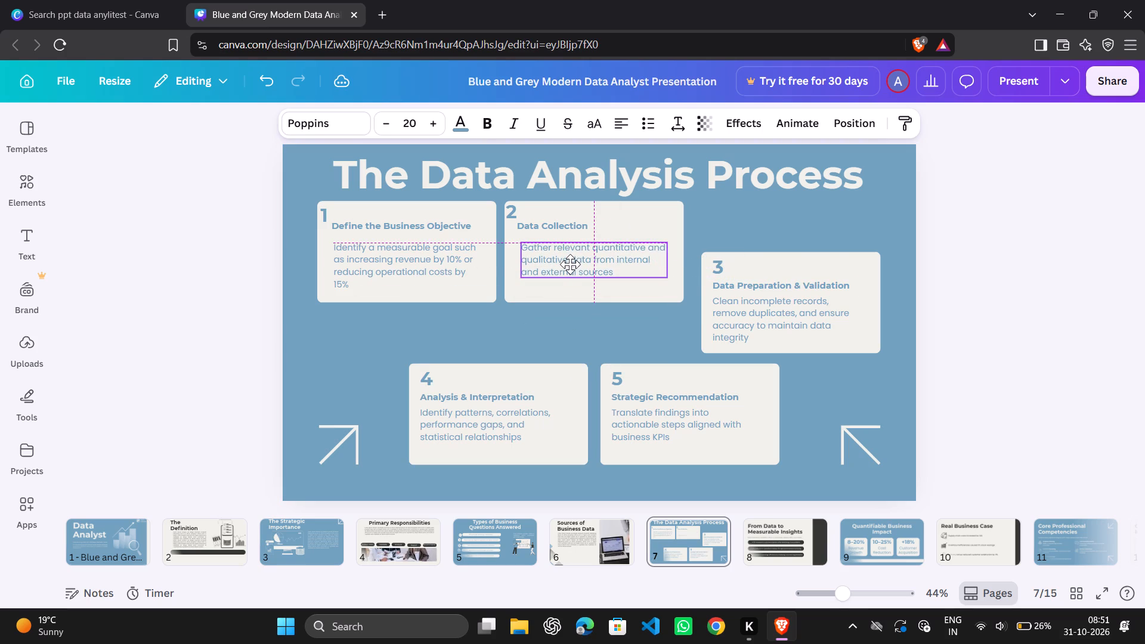
pyautogui.moveTo(570, 264); pyautogui.dragTo(570, 262)
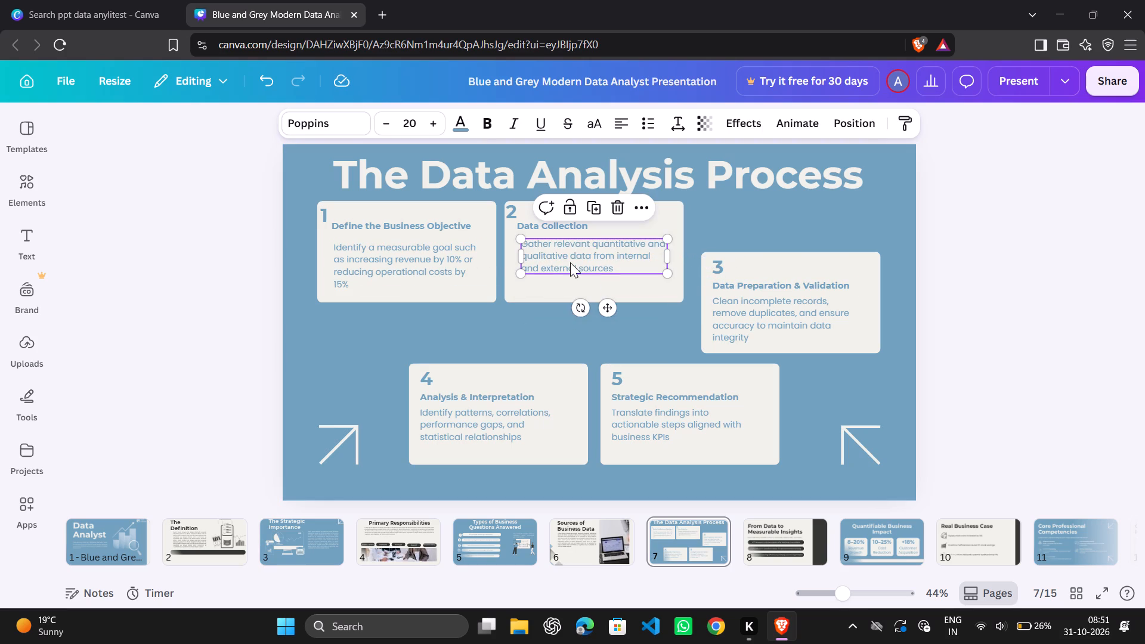
pyautogui.click(609, 284)
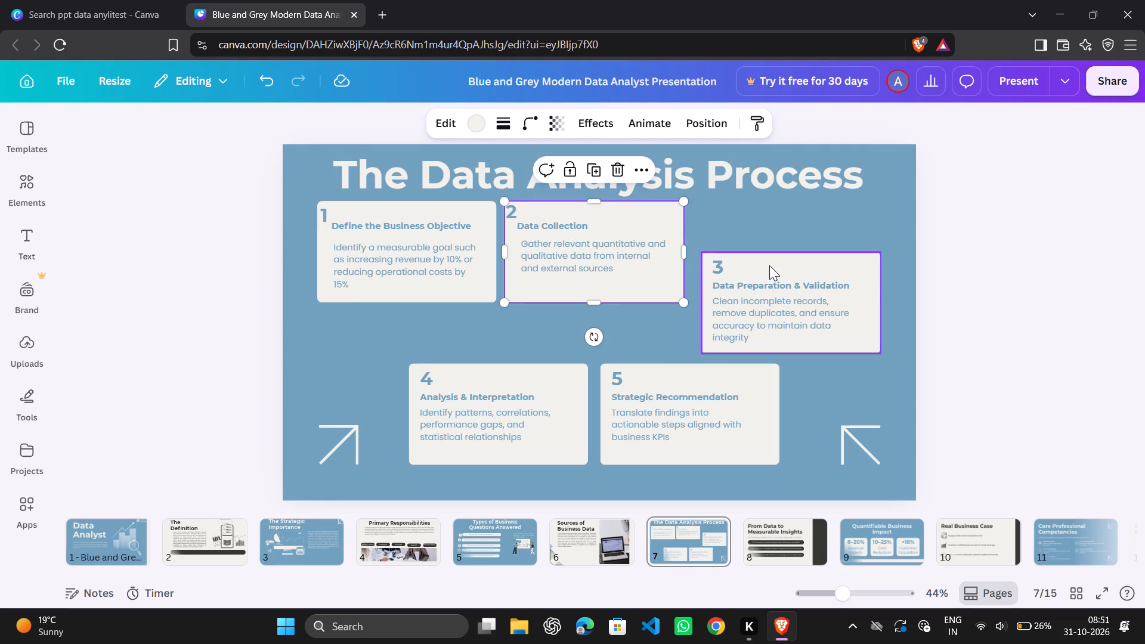
# Move the "Data Preparation & Validation" card, heading and description up beside the second card, with number 3 in the card's top-left corner.
pyautogui.moveTo(769, 265); pyautogui.dragTo(763, 218)
pyautogui.moveTo(723, 261); pyautogui.dragTo(723, 253)
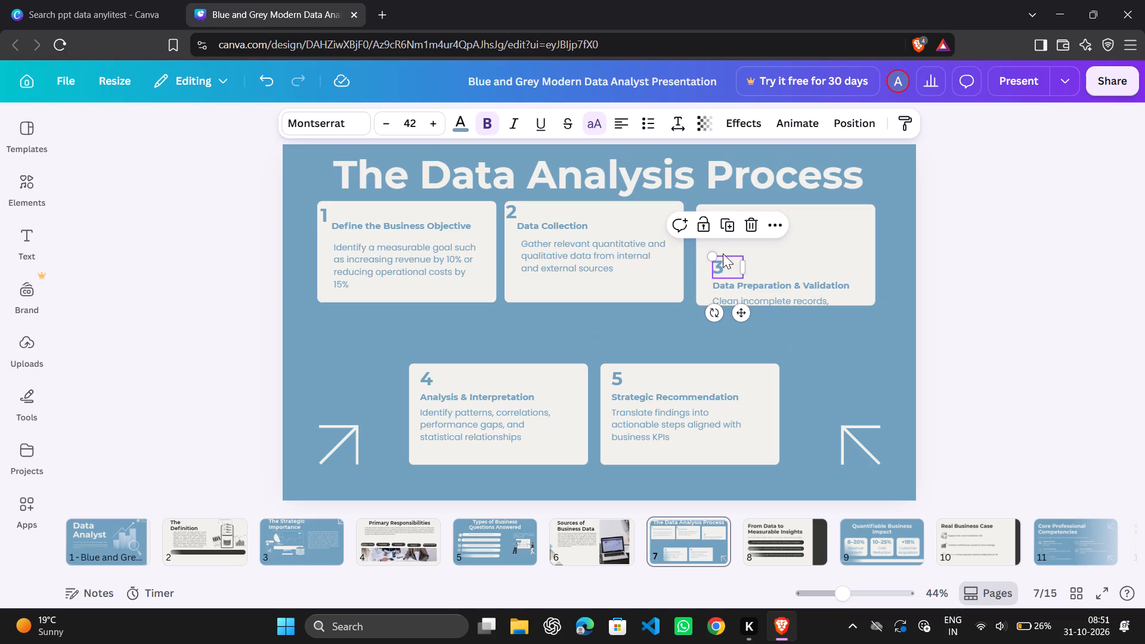
pyautogui.moveTo(723, 253); pyautogui.dragTo(712, 213)
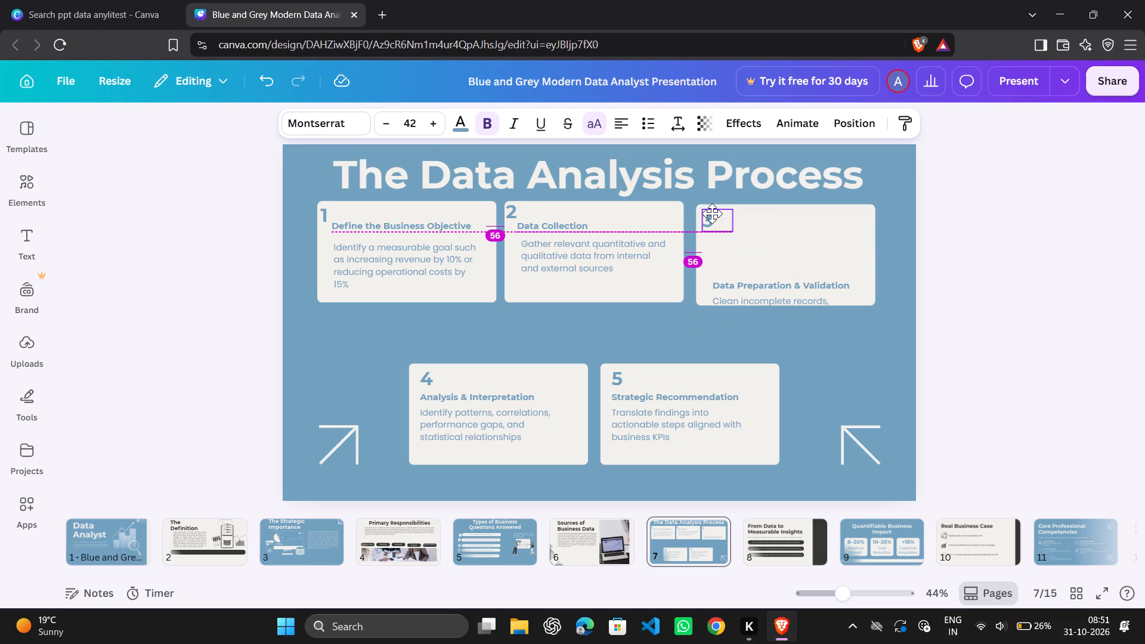
pyautogui.moveTo(712, 213); pyautogui.dragTo(714, 210)
pyautogui.moveTo(714, 210); pyautogui.dragTo(710, 211)
pyautogui.moveTo(710, 211); pyautogui.dragTo(710, 212)
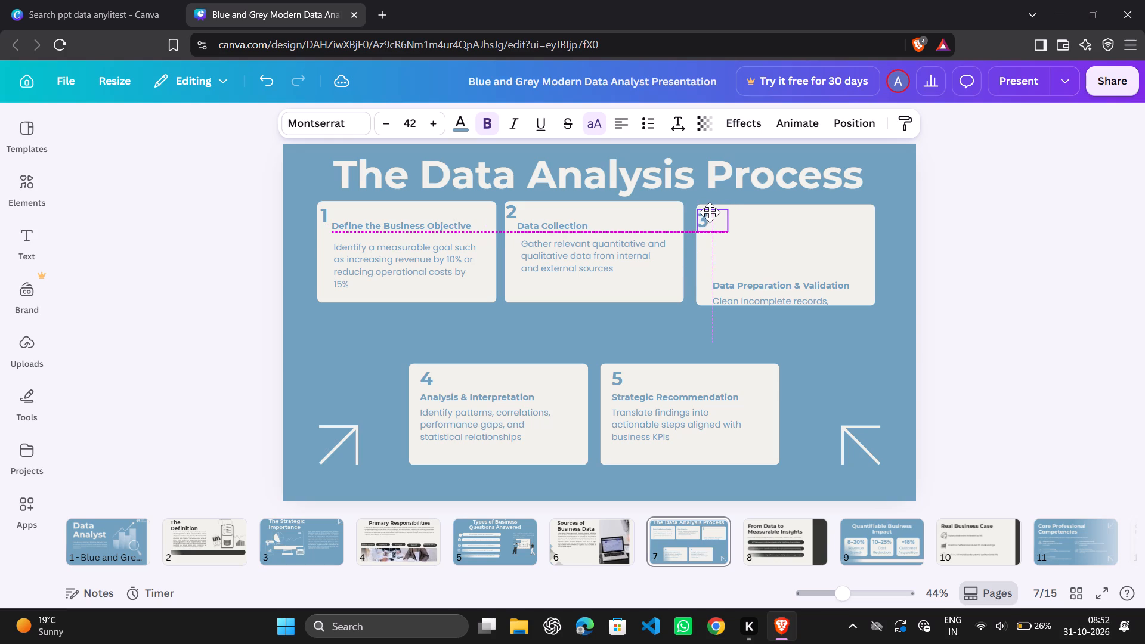
pyautogui.moveTo(710, 212); pyautogui.dragTo(711, 211)
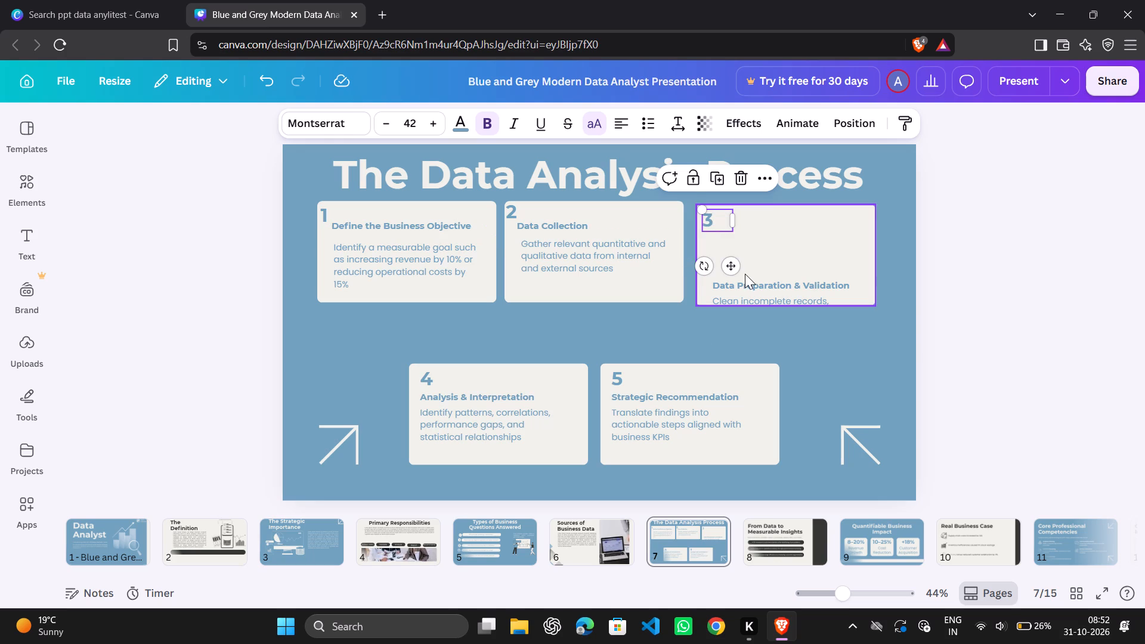
pyautogui.moveTo(746, 282); pyautogui.dragTo(746, 246)
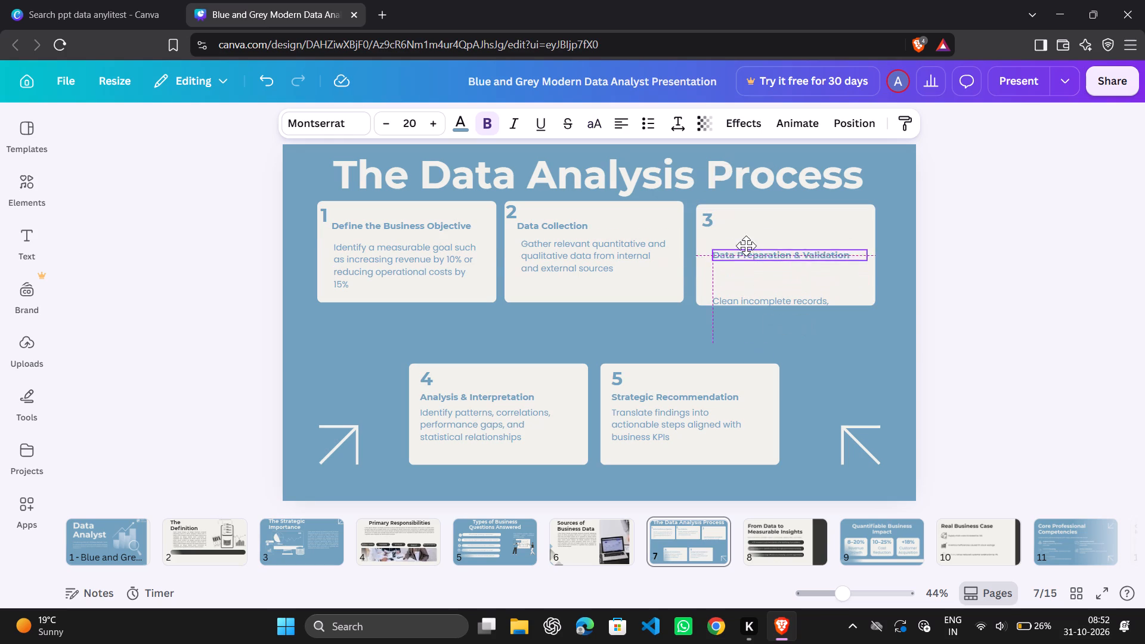
pyautogui.moveTo(746, 246); pyautogui.dragTo(745, 230)
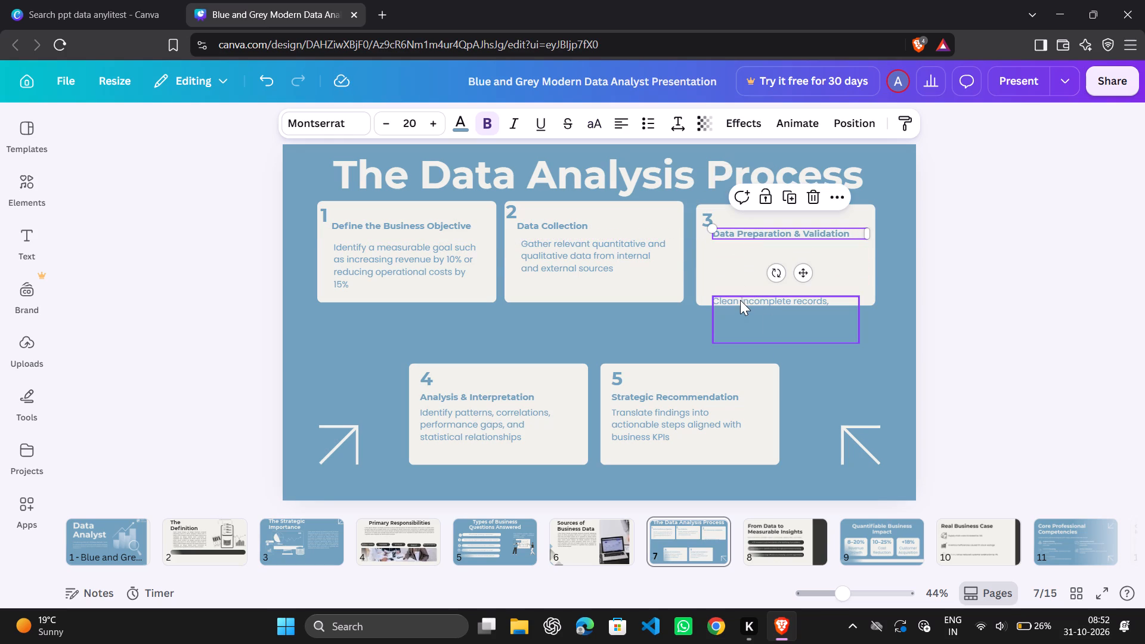
pyautogui.moveTo(740, 326); pyautogui.dragTo(750, 281)
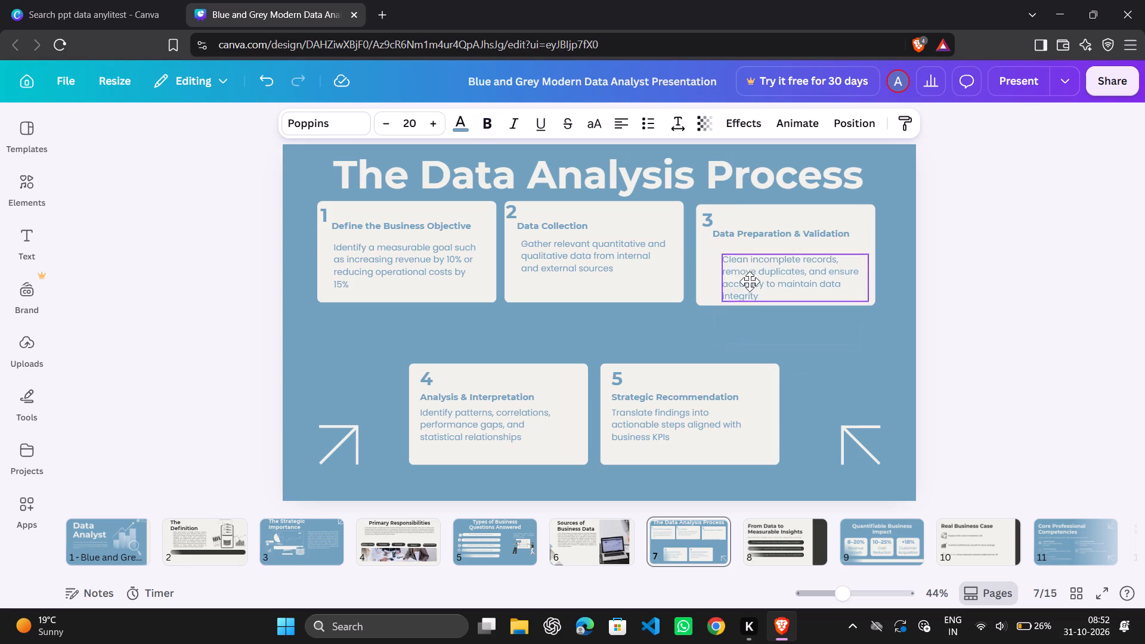
pyautogui.moveTo(750, 281); pyautogui.dragTo(741, 278)
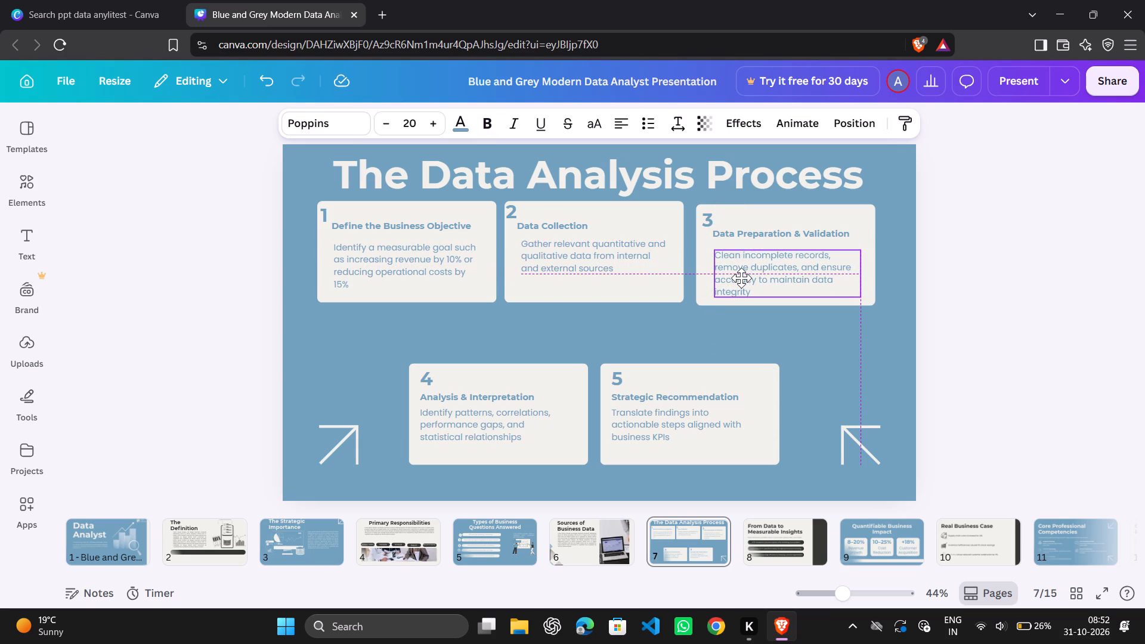
pyautogui.moveTo(741, 278); pyautogui.dragTo(741, 273)
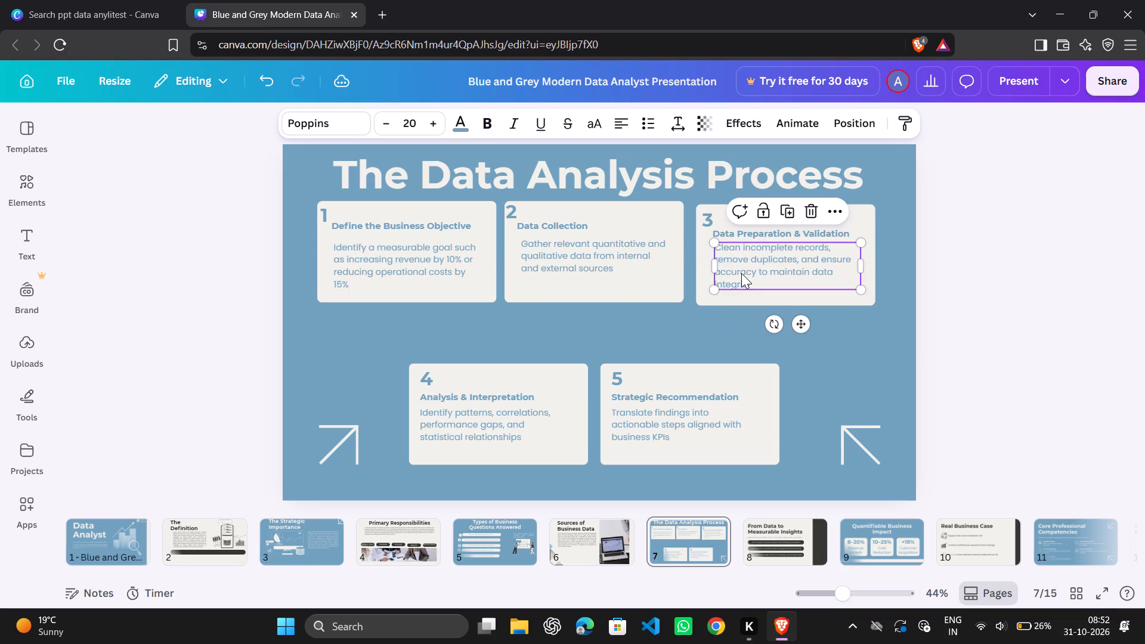
pyautogui.click(650, 335)
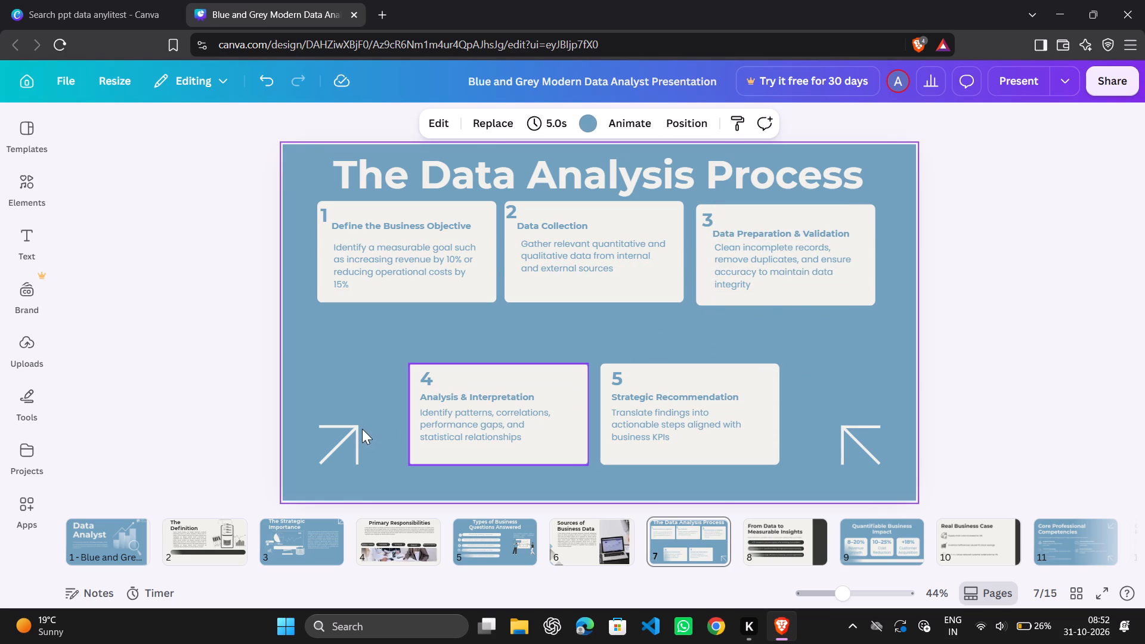
# Move the two arrow graphics outward and down into the slide's bottom-left and bottom-right corners.
pyautogui.moveTo(349, 431); pyautogui.dragTo(311, 469)
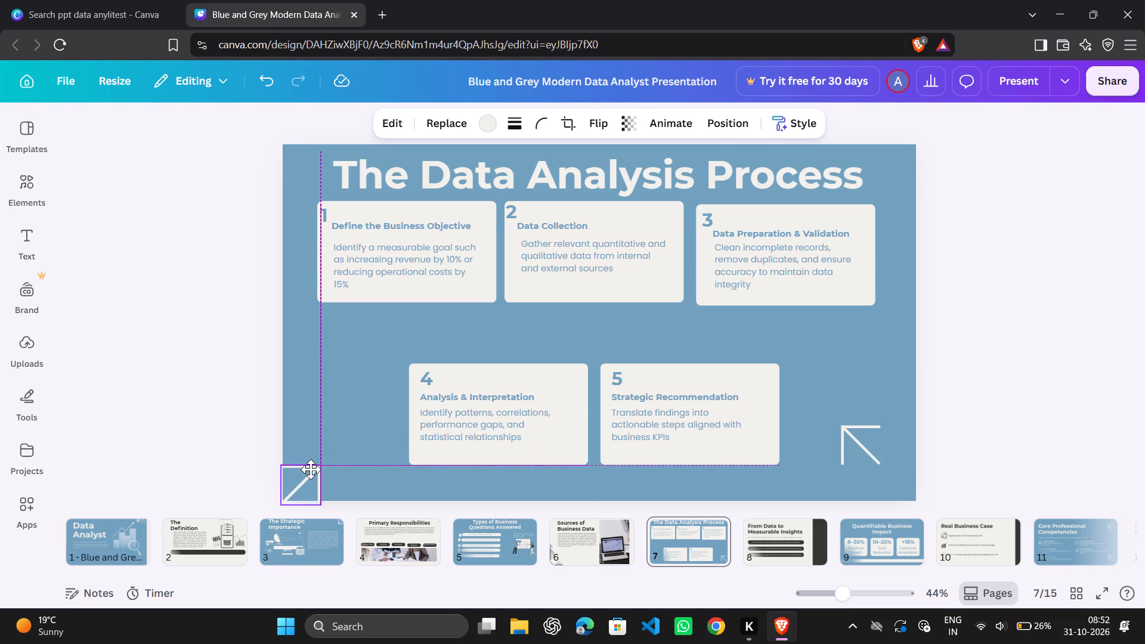
pyautogui.moveTo(311, 469); pyautogui.dragTo(312, 467)
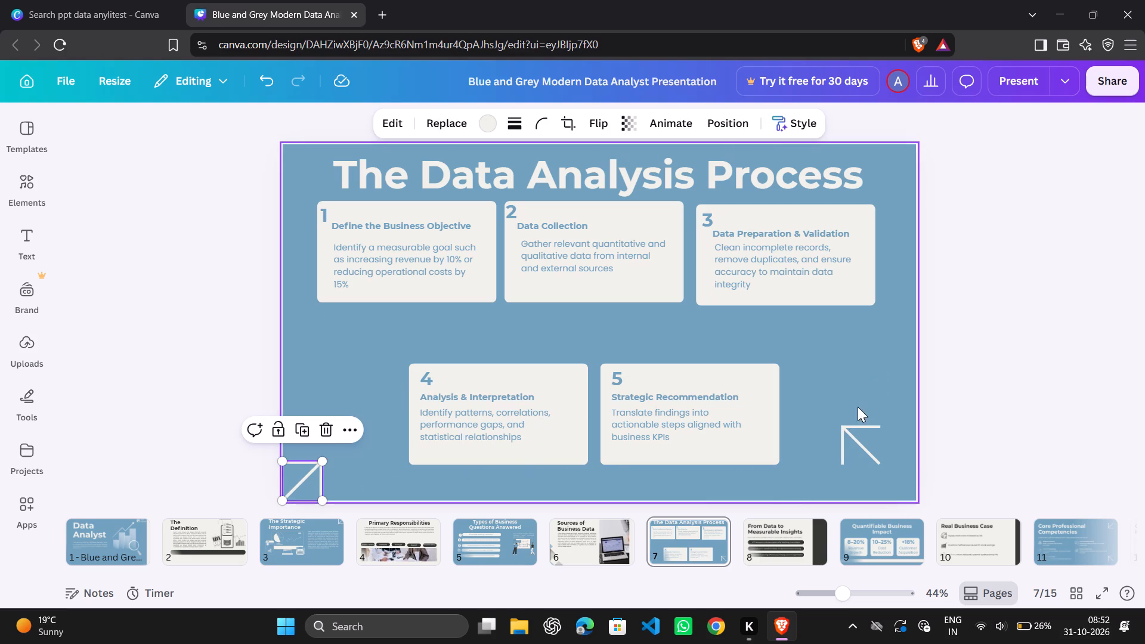
pyautogui.moveTo(850, 437); pyautogui.dragTo(874, 459)
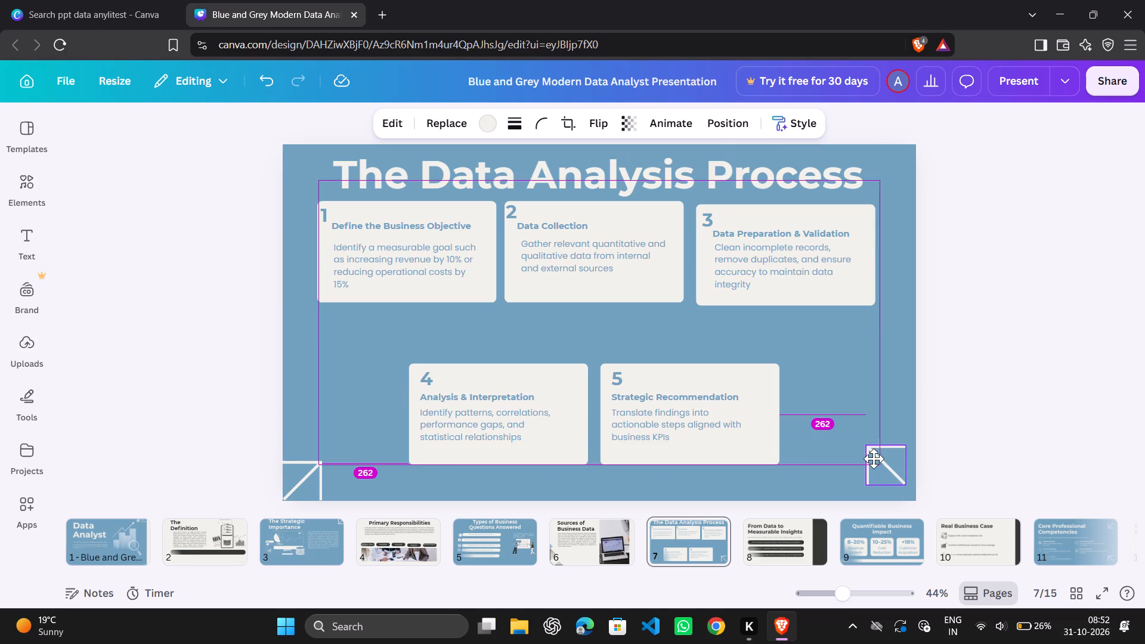
pyautogui.moveTo(874, 459); pyautogui.dragTo(887, 470)
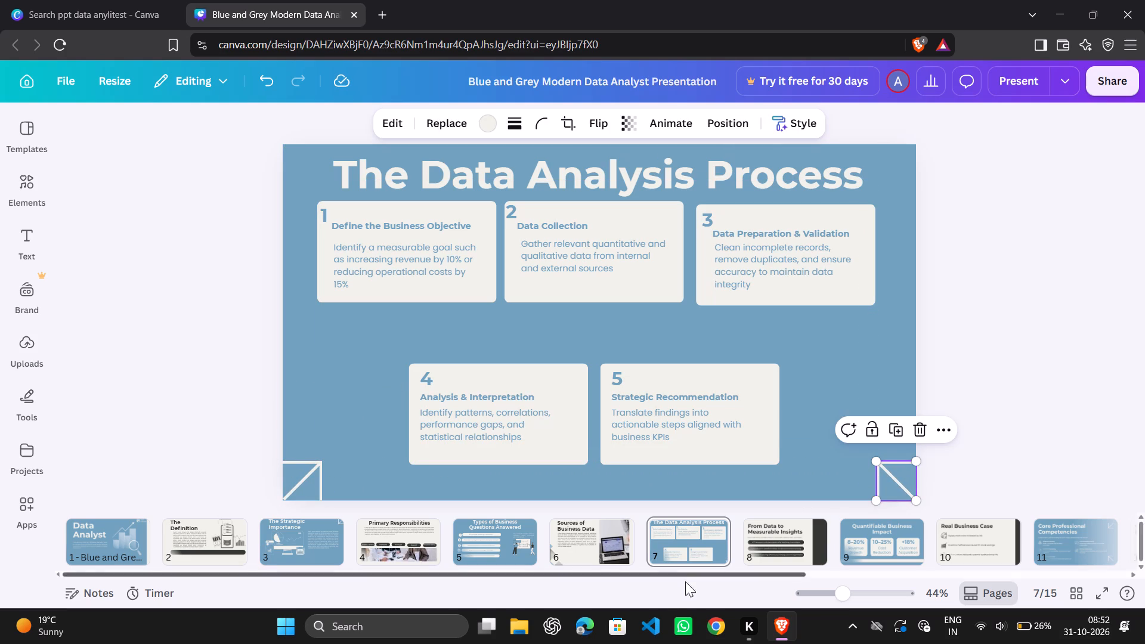
pyautogui.click(757, 424)
pyautogui.click(825, 365)
pyautogui.click(825, 365)
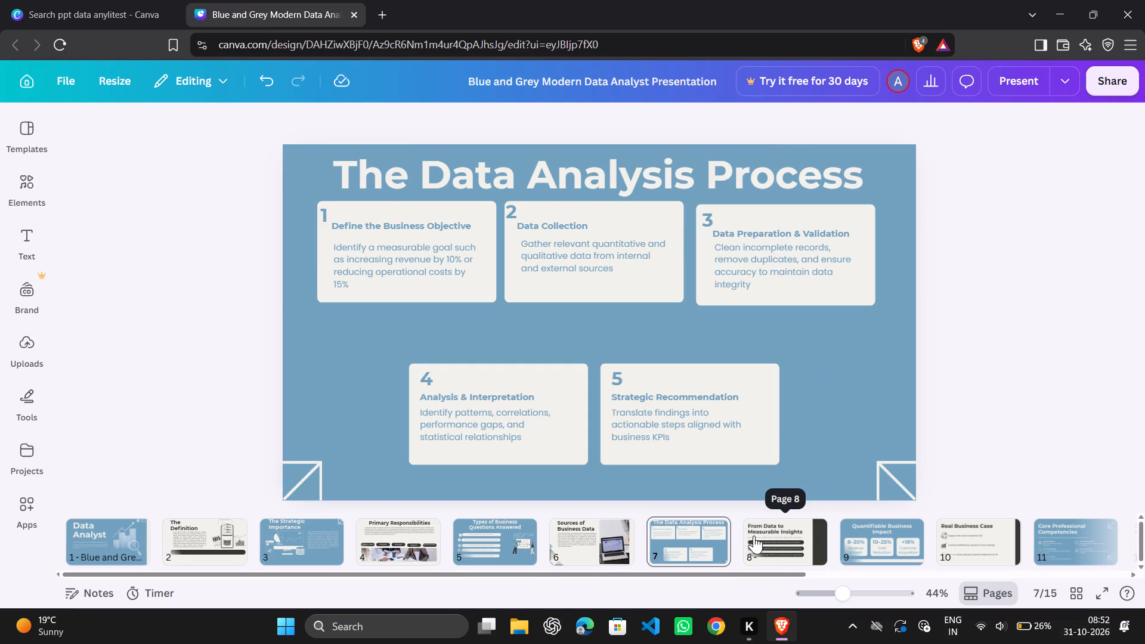
# On slide 8, move the title "From Data to Measurable Insights" to the slide's top edge and its subtitle line directly beneath it.
pyautogui.press('Right')
pyautogui.moveTo(604, 258); pyautogui.dragTo(620, 227)
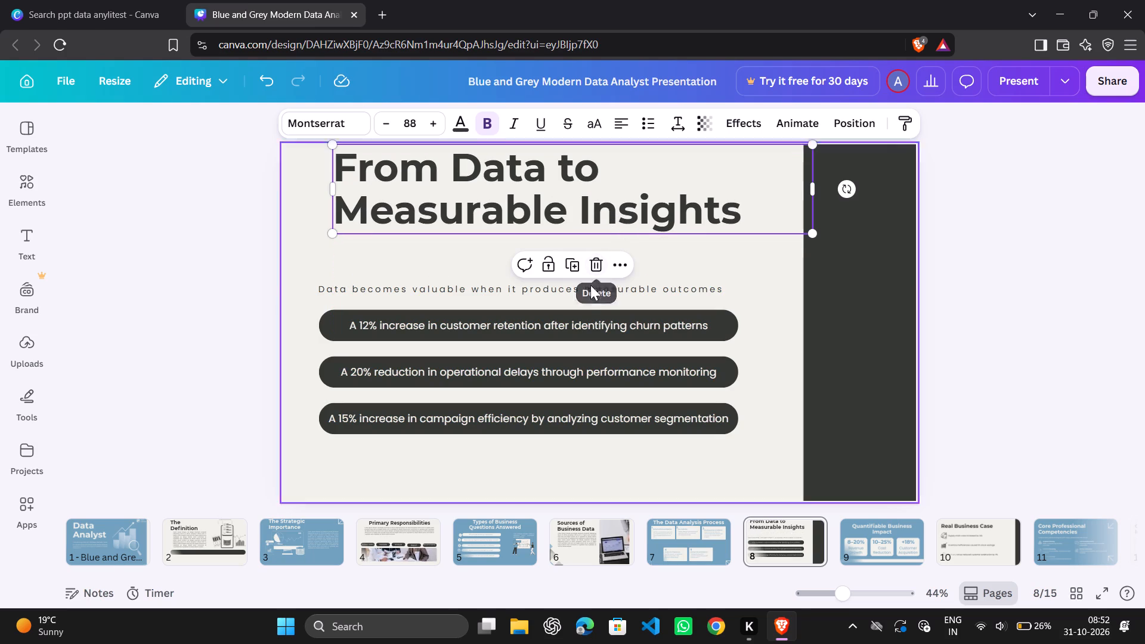
pyautogui.moveTo(587, 285); pyautogui.dragTo(593, 244)
# Move the three dark bars and their 12%, 20% and 15% statements up, stacking them closely beneath the subtitle line.
pyautogui.moveTo(565, 318); pyautogui.dragTo(566, 278)
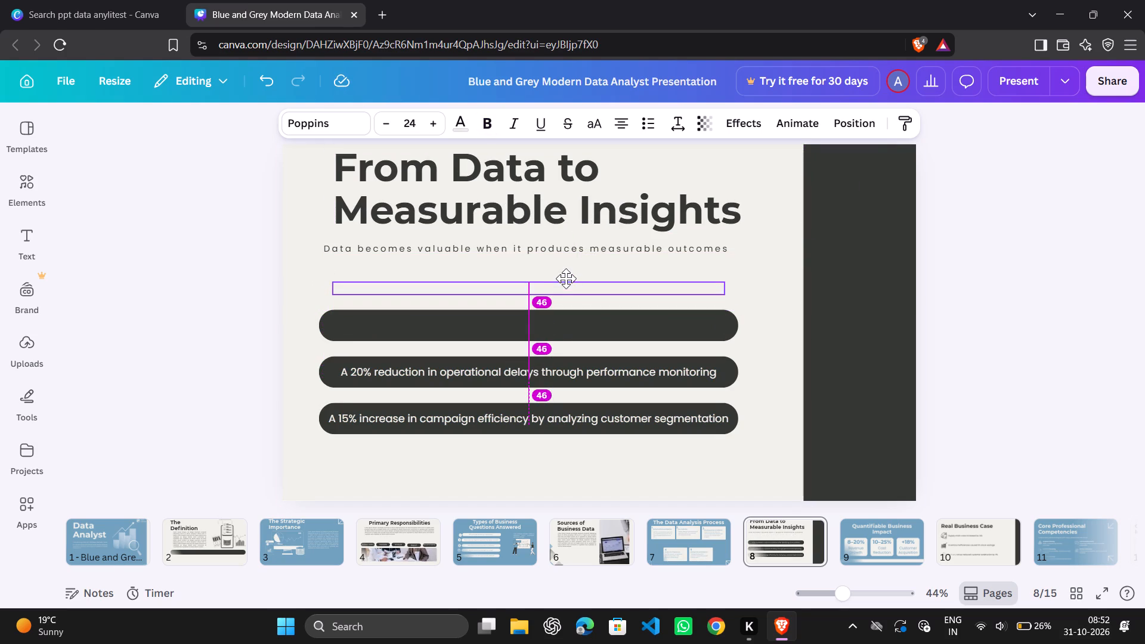
pyautogui.moveTo(566, 278); pyautogui.dragTo(566, 278)
pyautogui.moveTo(568, 330); pyautogui.dragTo(568, 298)
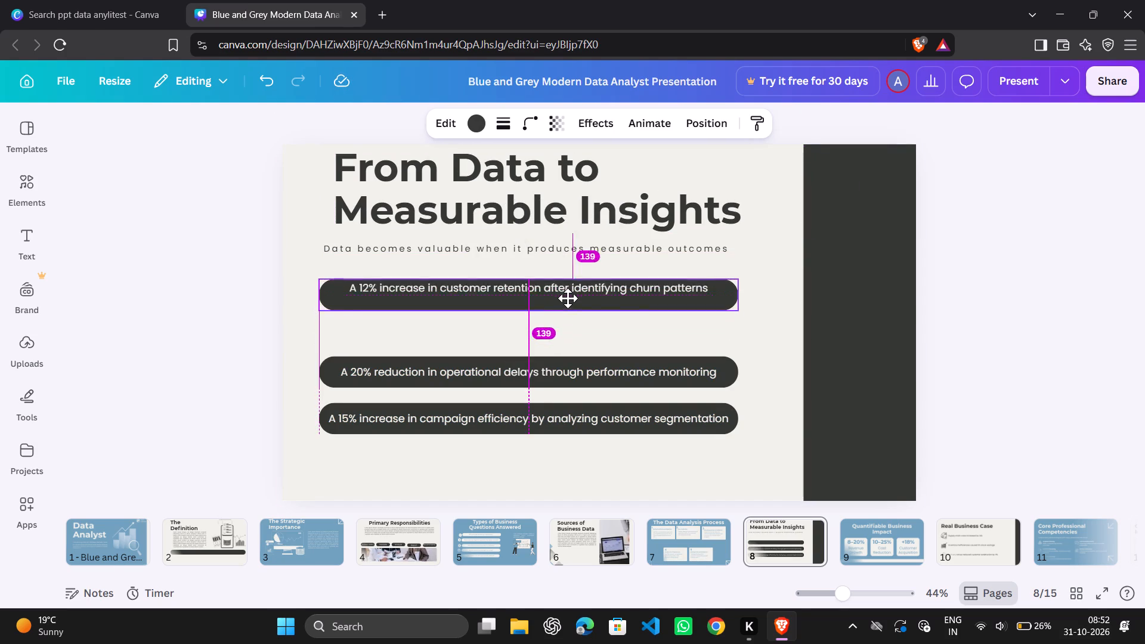
pyautogui.moveTo(568, 298); pyautogui.dragTo(568, 295)
pyautogui.moveTo(540, 367); pyautogui.dragTo(542, 345)
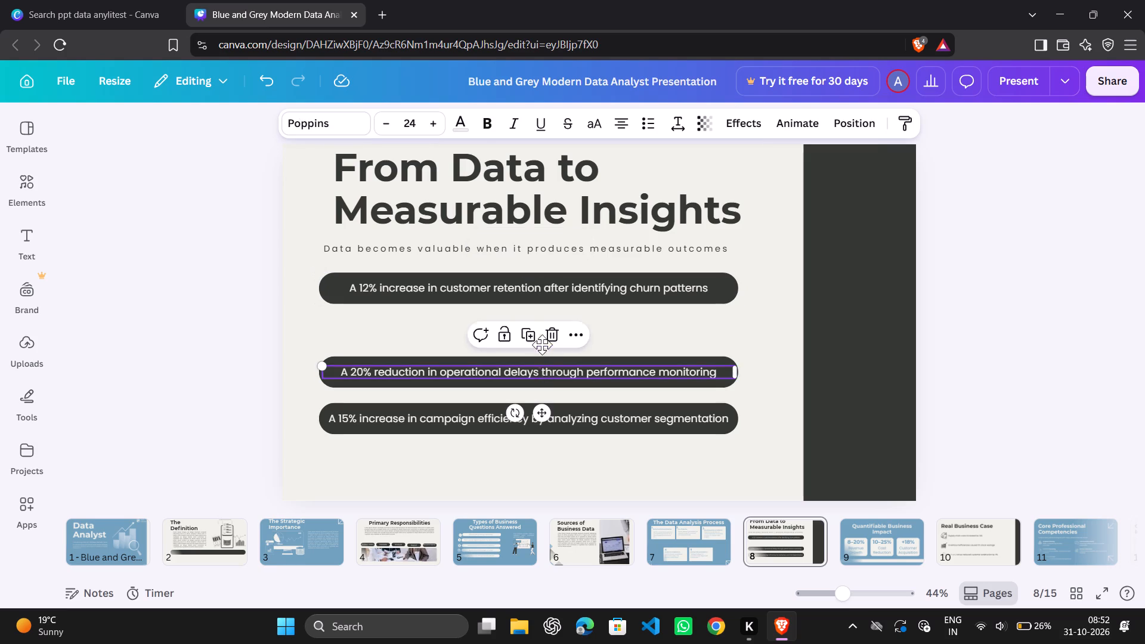
pyautogui.moveTo(542, 345); pyautogui.dragTo(545, 324)
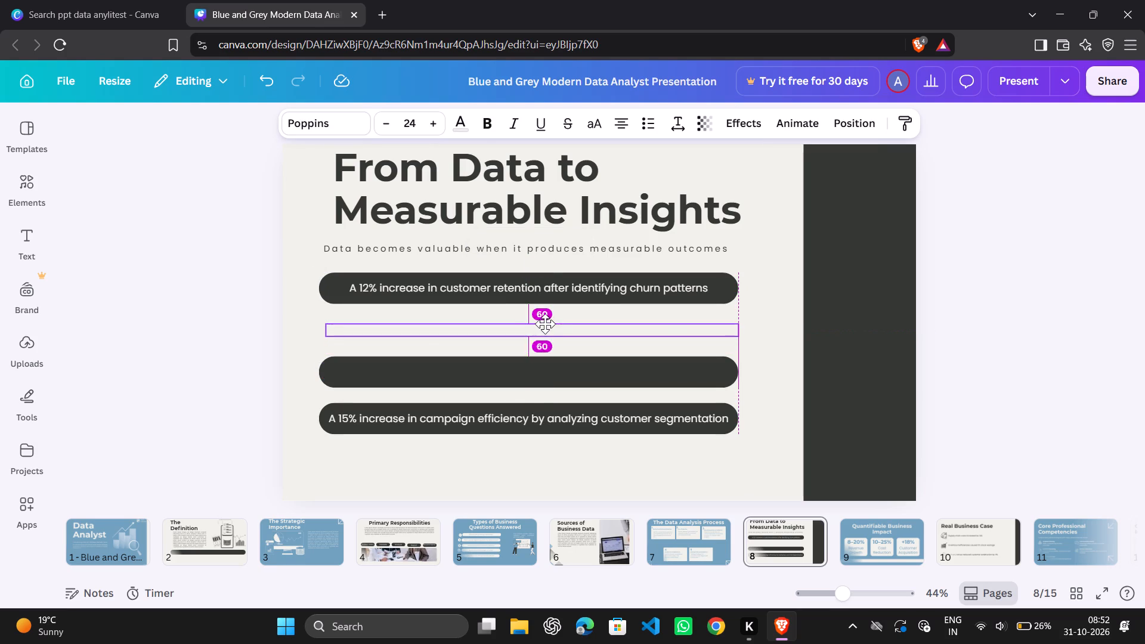
pyautogui.moveTo(545, 324); pyautogui.dragTo(545, 326)
pyautogui.moveTo(571, 361); pyautogui.dragTo(568, 320)
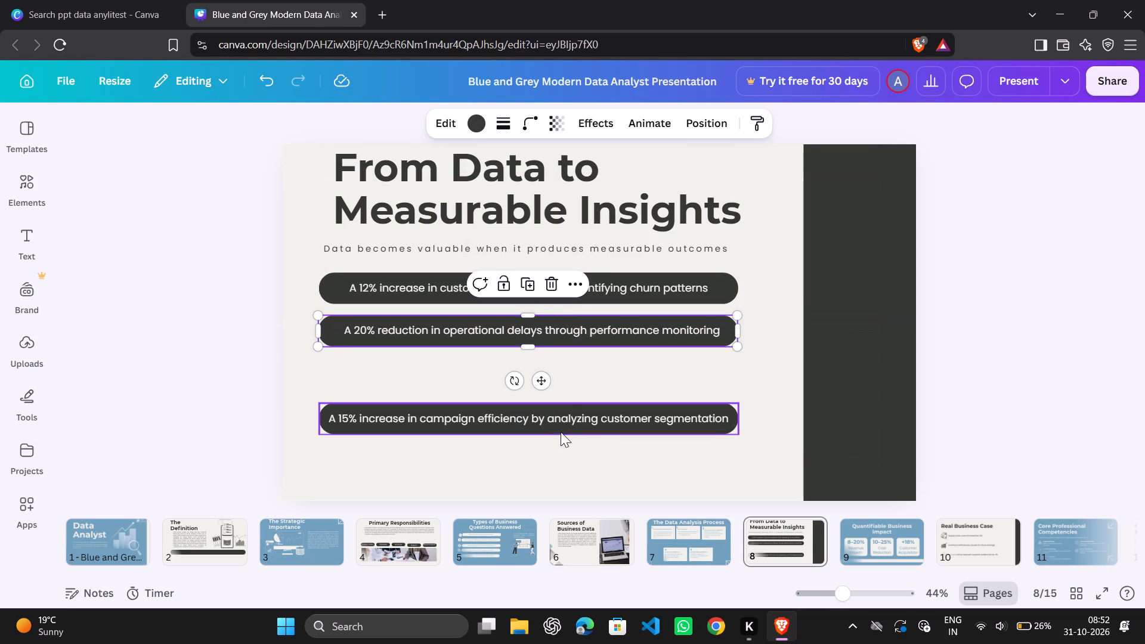
pyautogui.moveTo(568, 404); pyautogui.dragTo(571, 361)
pyautogui.moveTo(563, 417); pyautogui.dragTo(563, 416)
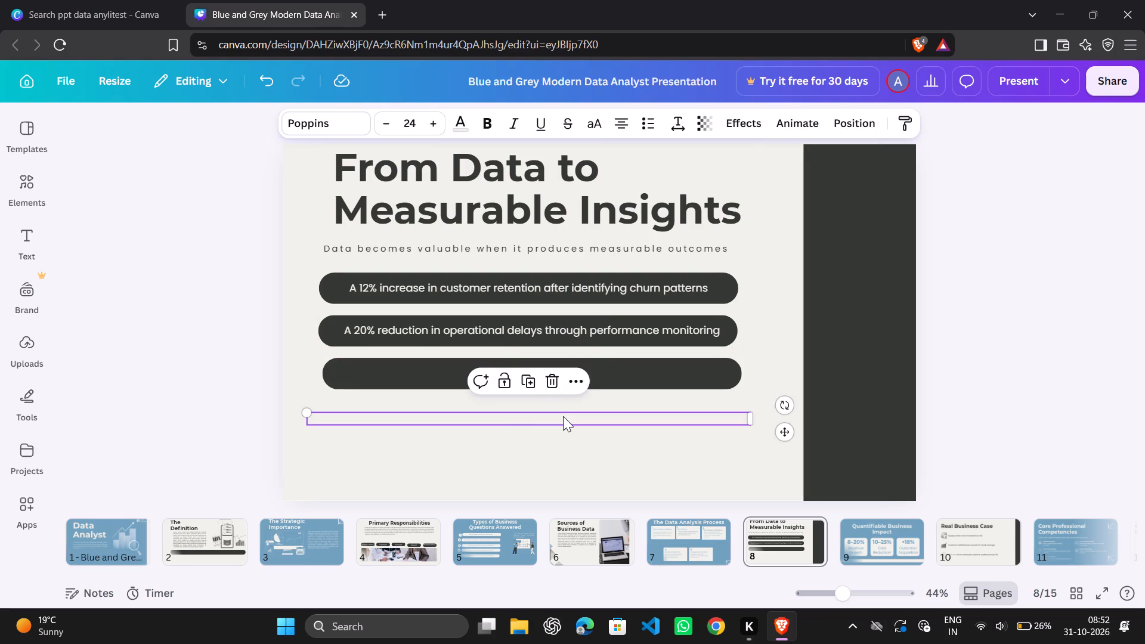
pyautogui.moveTo(563, 416); pyautogui.dragTo(569, 370)
pyautogui.click(608, 429)
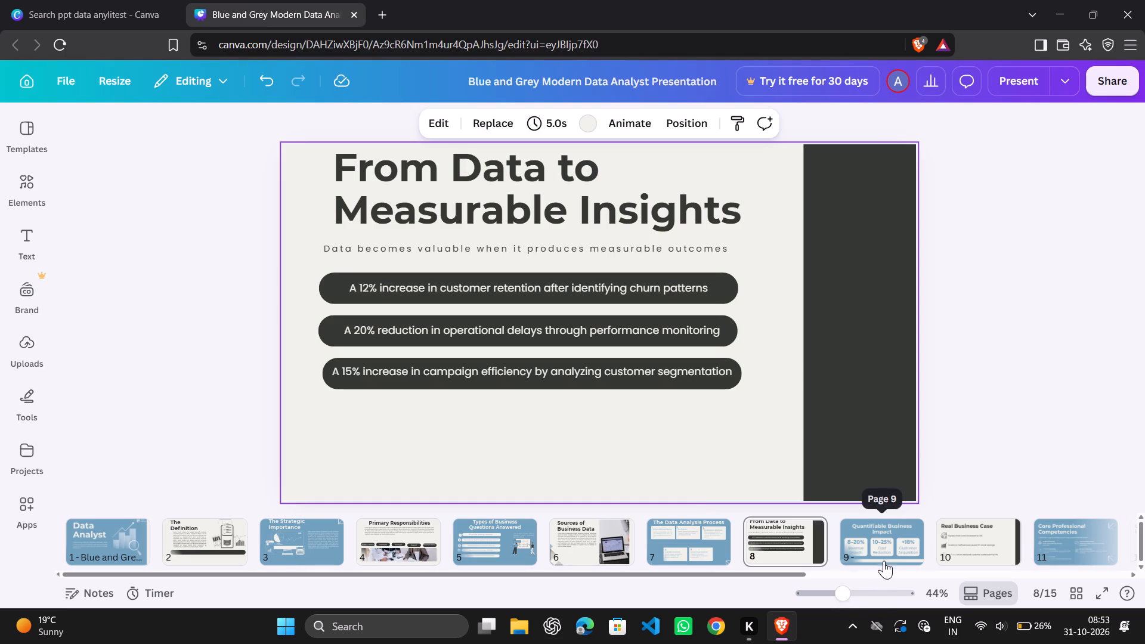
# On slide 9, move the title "Quantifiable Business Impact" up close to the slide's top edge.
pyautogui.click(882, 543)
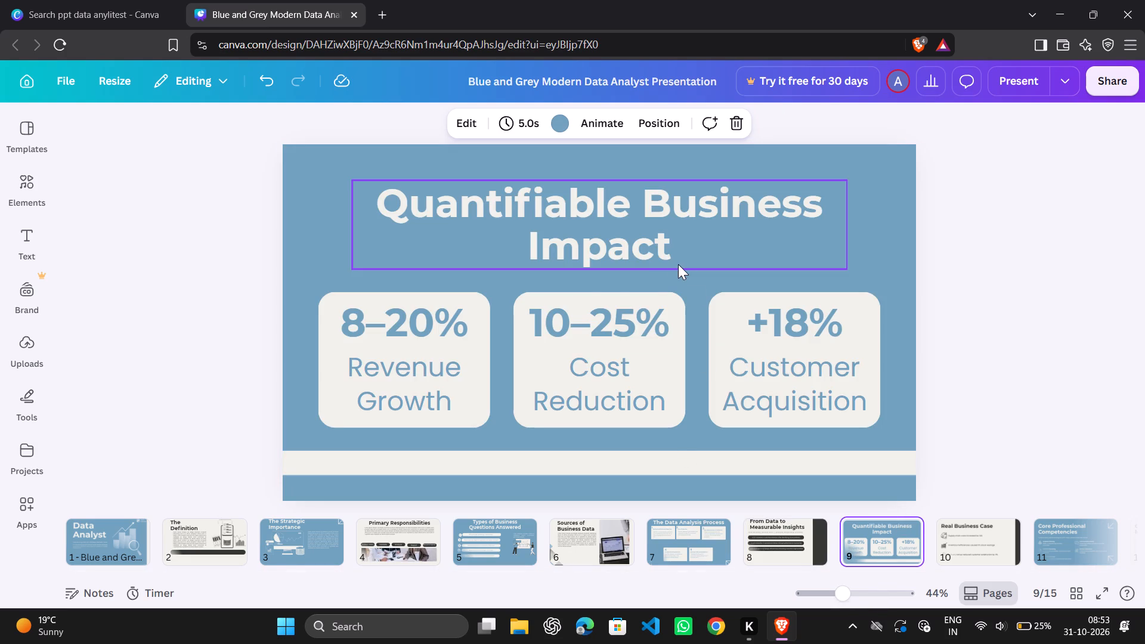
pyautogui.moveTo(662, 255); pyautogui.dragTo(665, 225)
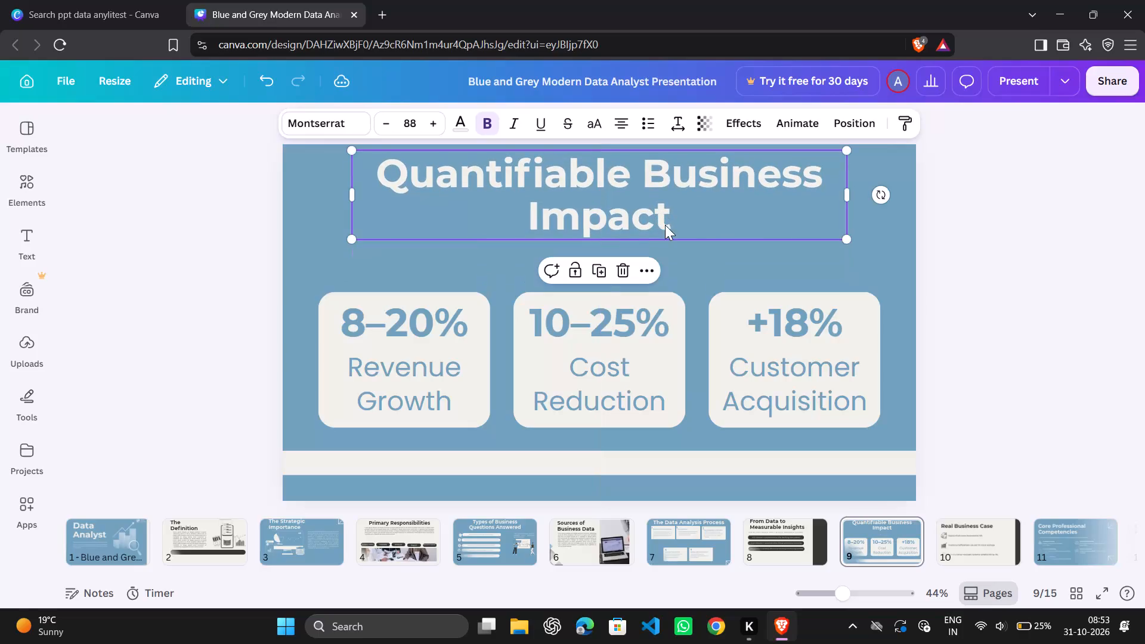
pyautogui.click(463, 373)
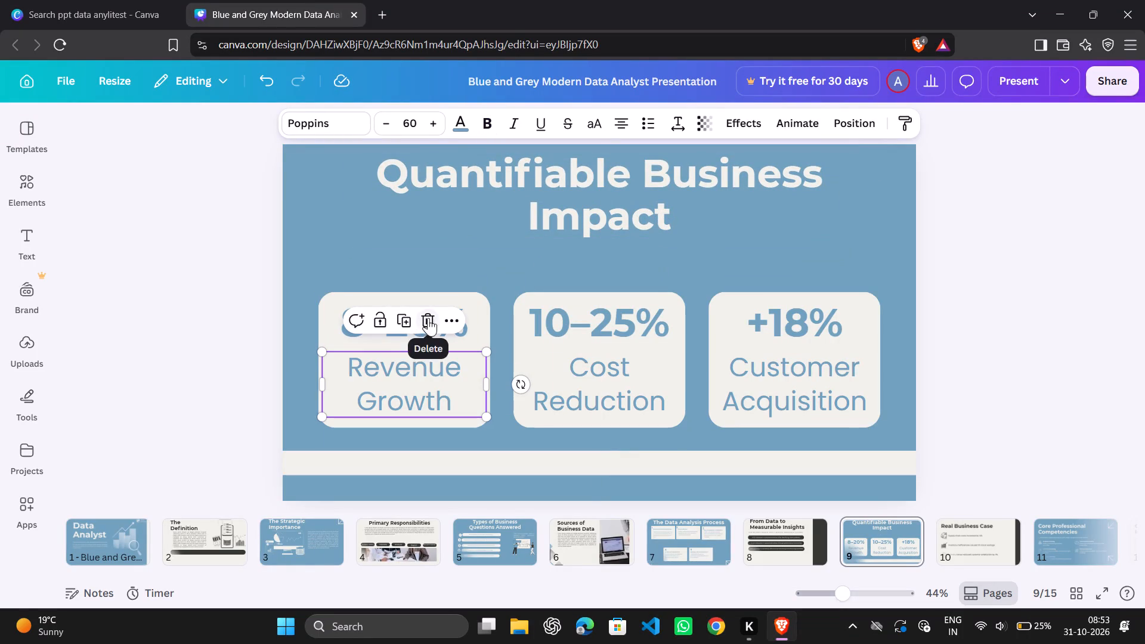
pyautogui.moveTo(454, 293); pyautogui.dragTo(458, 234)
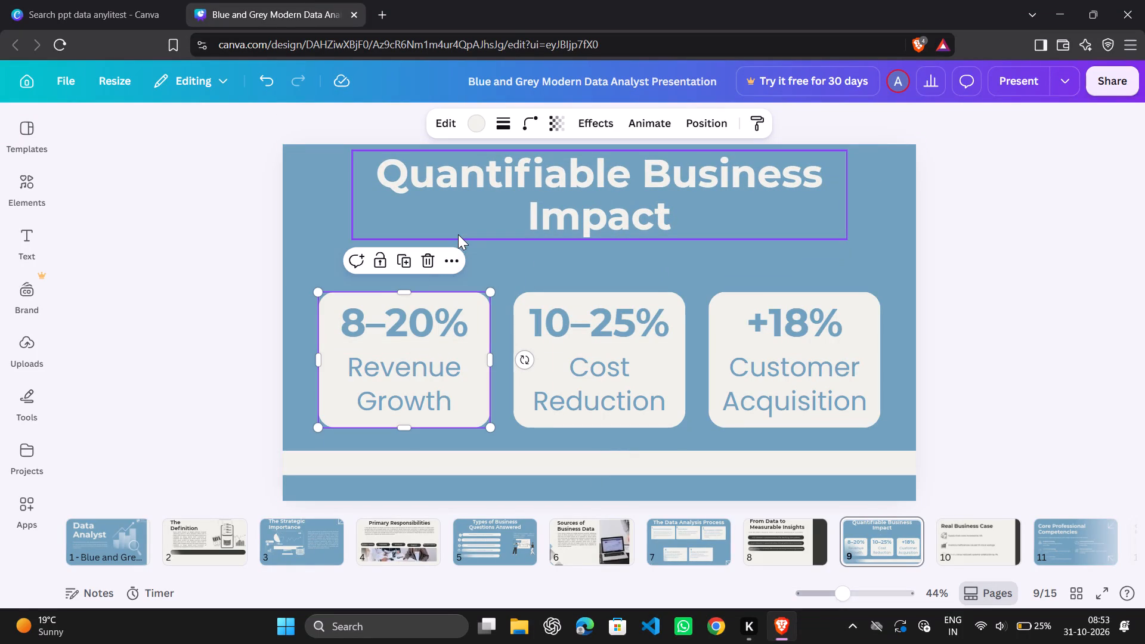
pyautogui.click(500, 252)
# Move the off-white horizontal band up between the title and the three cards, and trim both its ends to the slide's edges.
pyautogui.moveTo(513, 466); pyautogui.dragTo(540, 268)
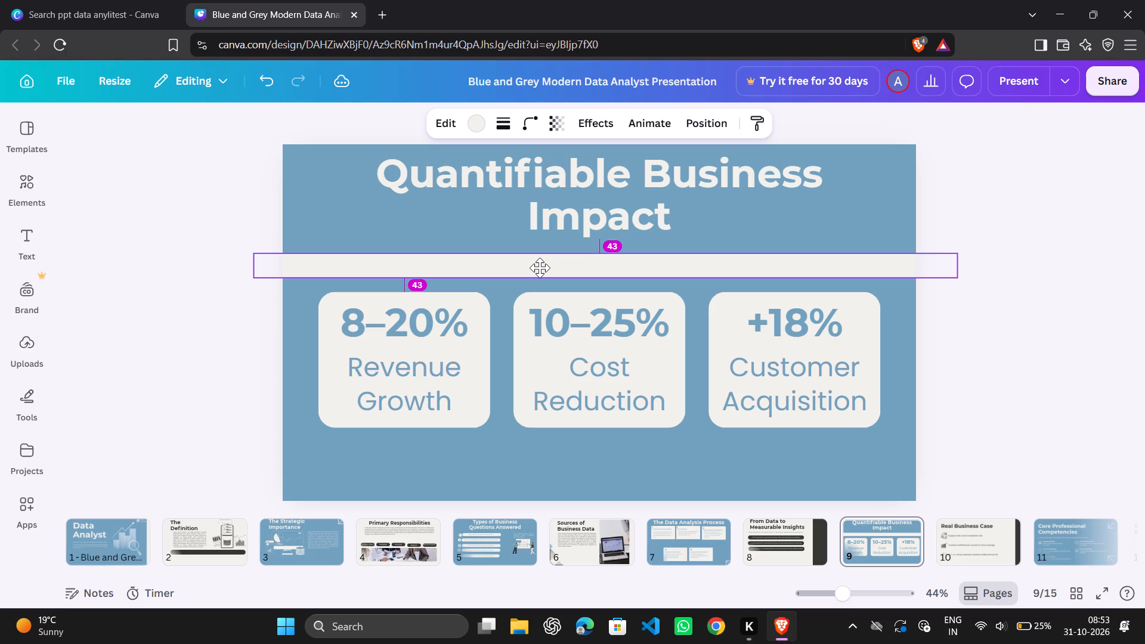
pyautogui.moveTo(540, 268); pyautogui.dragTo(536, 268)
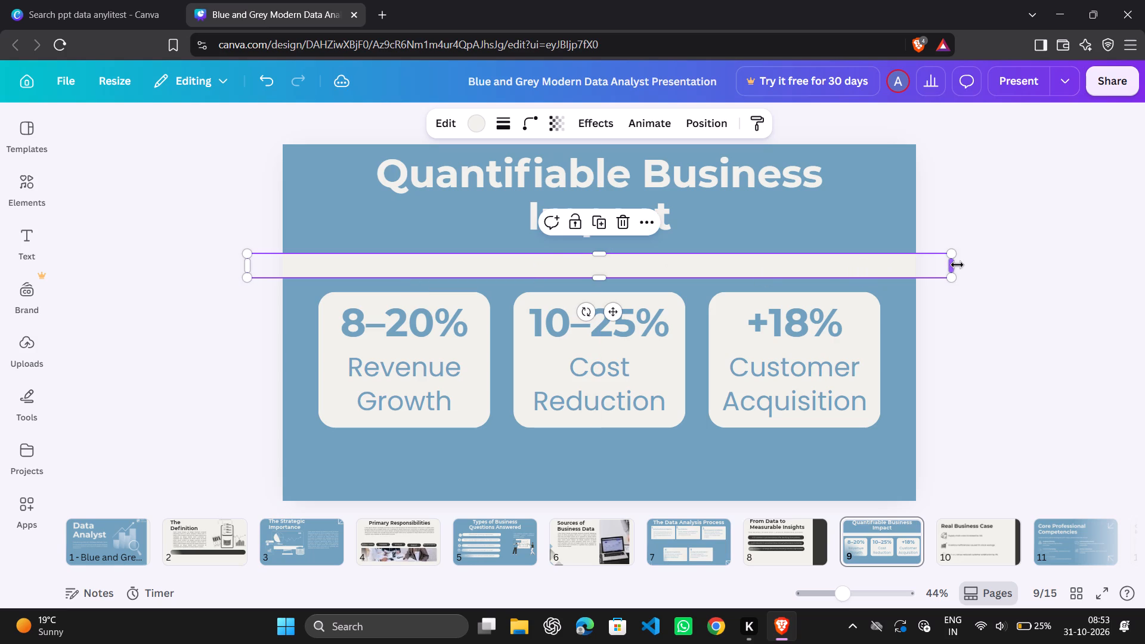
pyautogui.moveTo(957, 265); pyautogui.dragTo(915, 268)
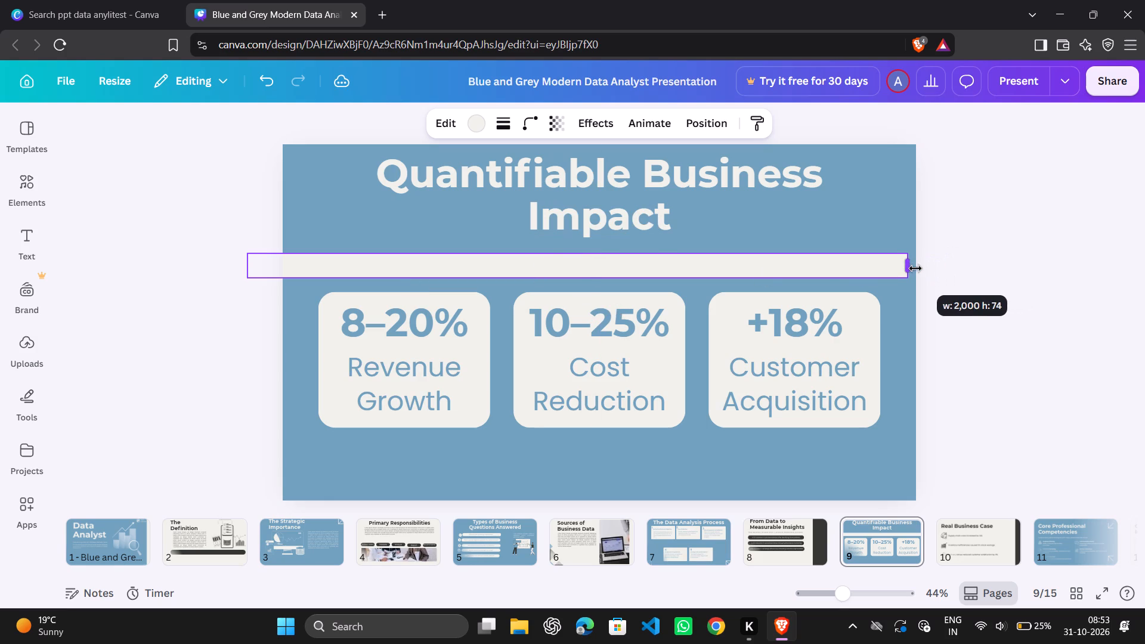
pyautogui.moveTo(915, 268); pyautogui.dragTo(921, 268)
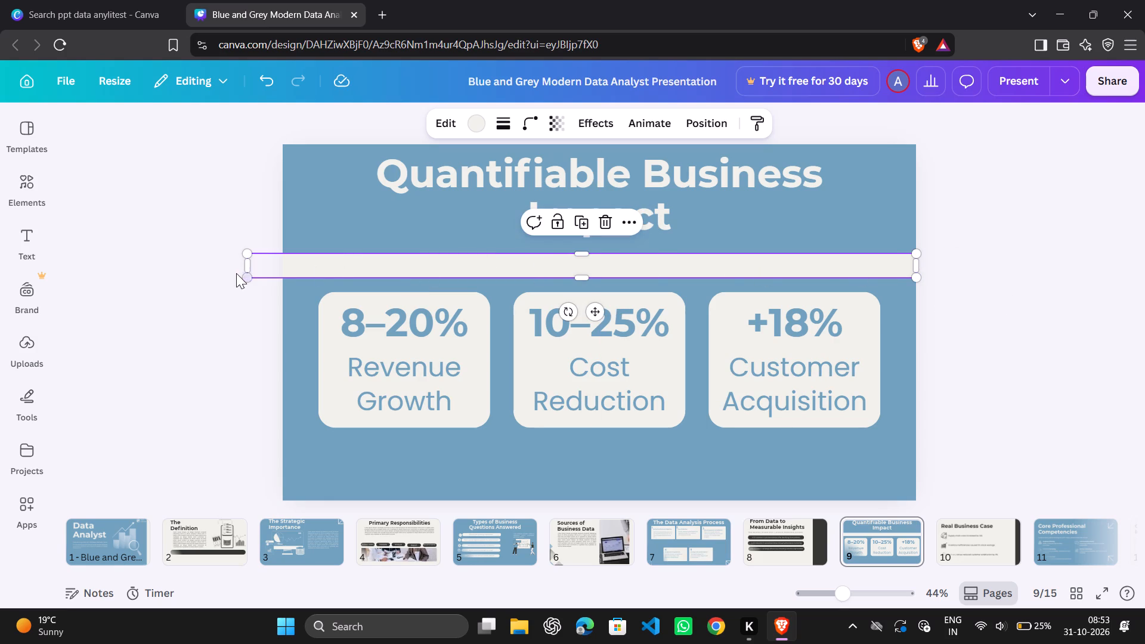
pyautogui.moveTo(246, 265); pyautogui.dragTo(277, 261)
pyautogui.click(734, 451)
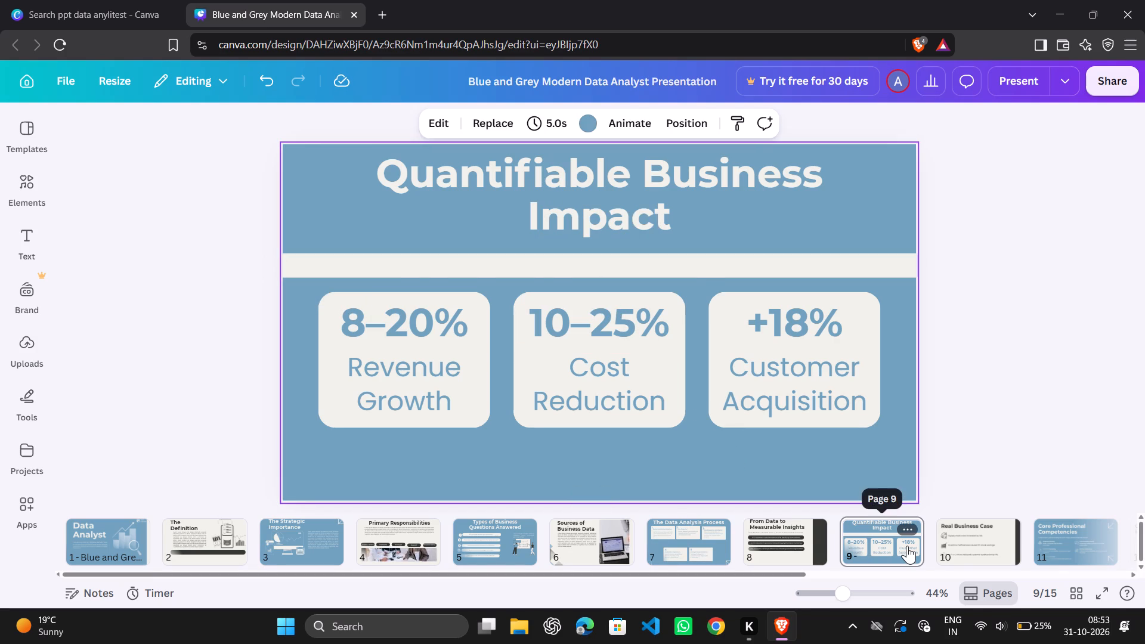
# On slide 10, move the title "Real Business Case" up to the slide's top edge and slightly to the right.
pyautogui.click(957, 540)
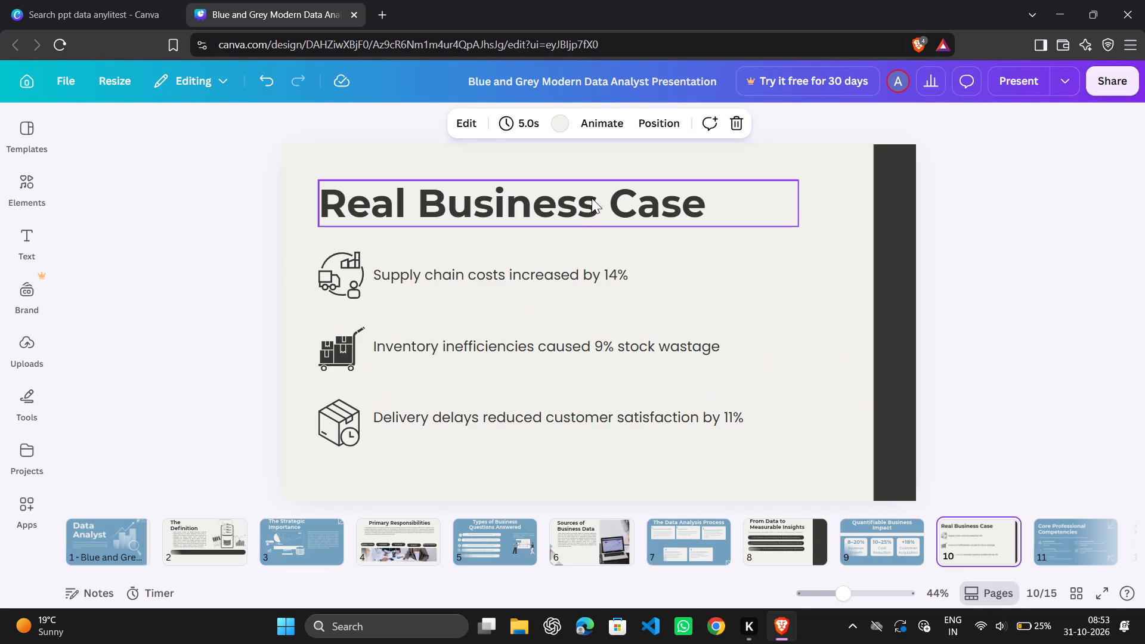
pyautogui.moveTo(592, 198); pyautogui.dragTo(627, 165)
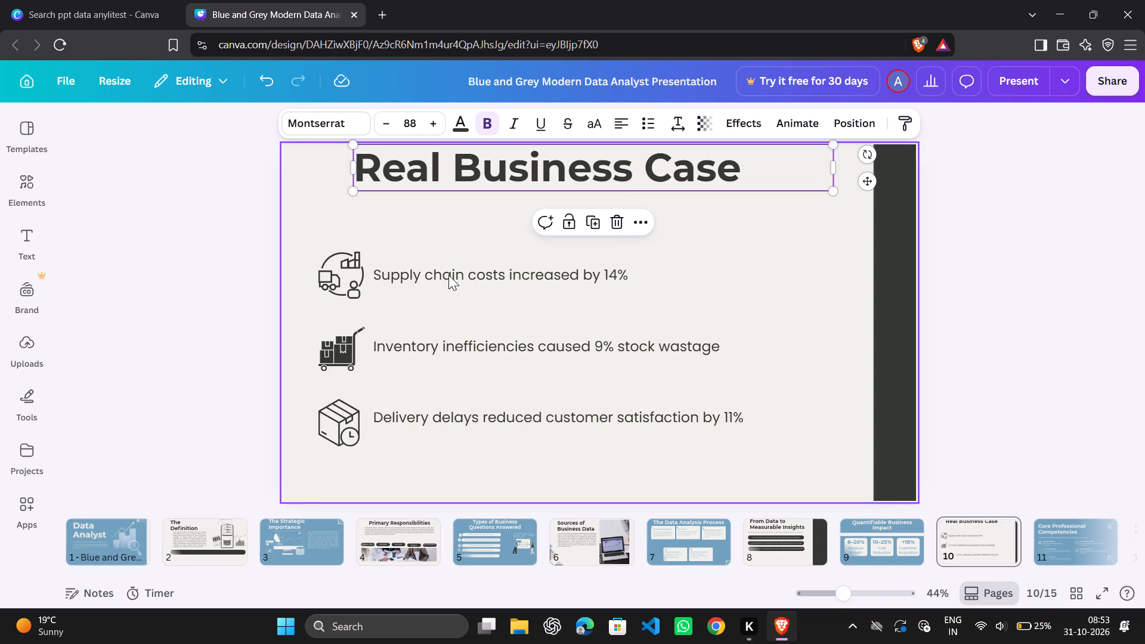
# Move the three icons and their supply chain, inventory and delivery statements up beneath the title, with each statement close beside its icon.
pyautogui.moveTo(352, 266); pyautogui.dragTo(354, 249)
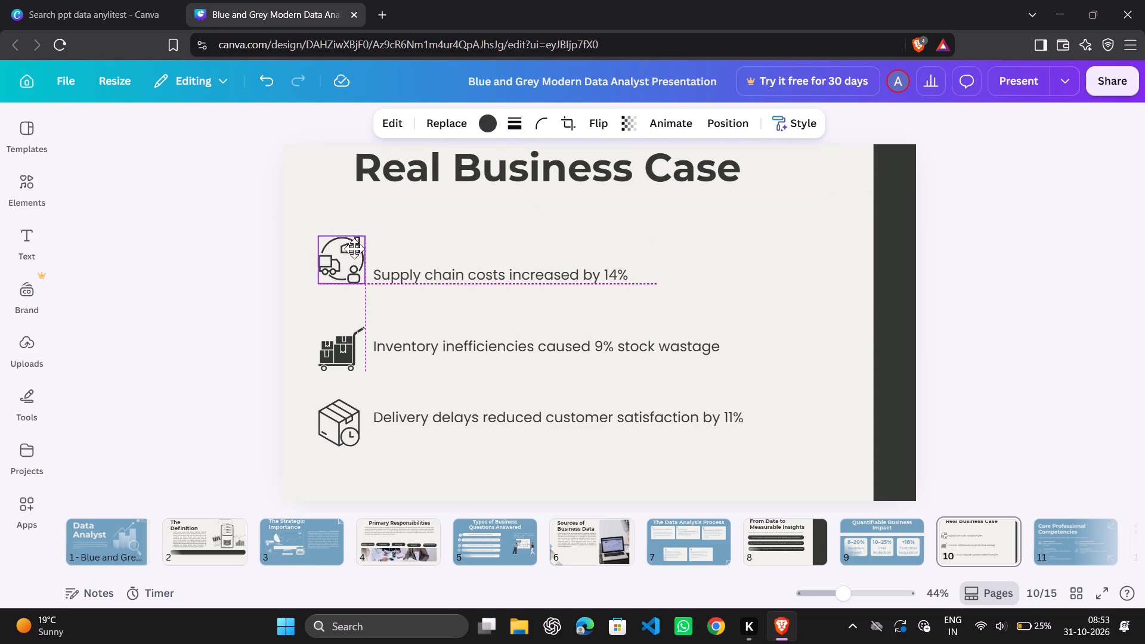
pyautogui.moveTo(354, 249); pyautogui.dragTo(355, 219)
pyautogui.moveTo(466, 281); pyautogui.dragTo(469, 237)
pyautogui.moveTo(337, 330); pyautogui.dragTo(335, 280)
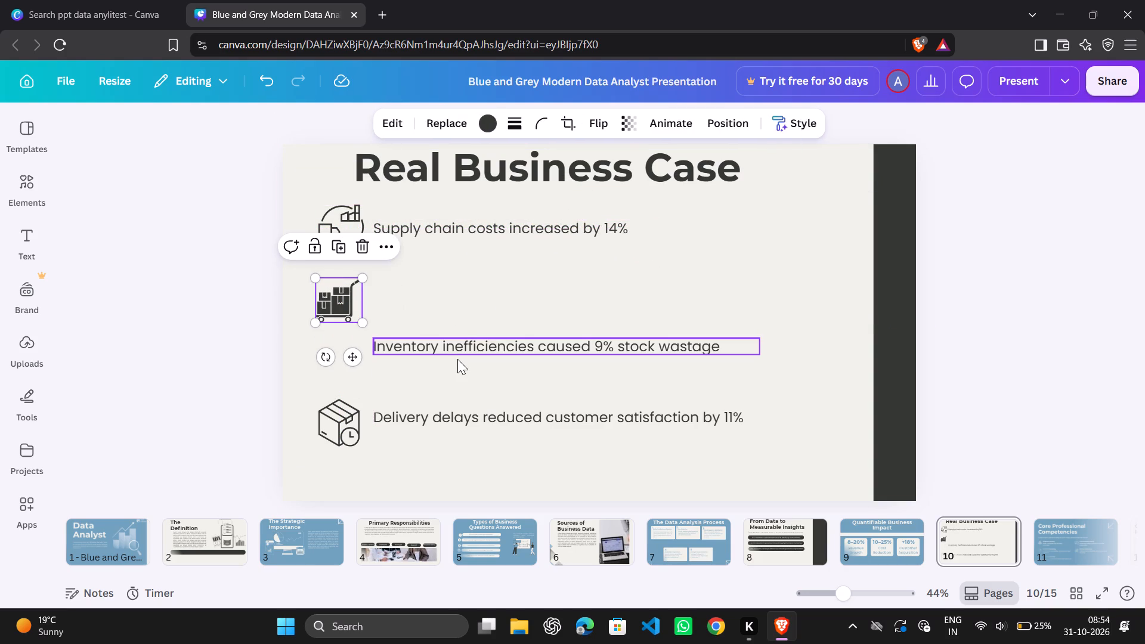
pyautogui.moveTo(457, 343); pyautogui.dragTo(453, 301)
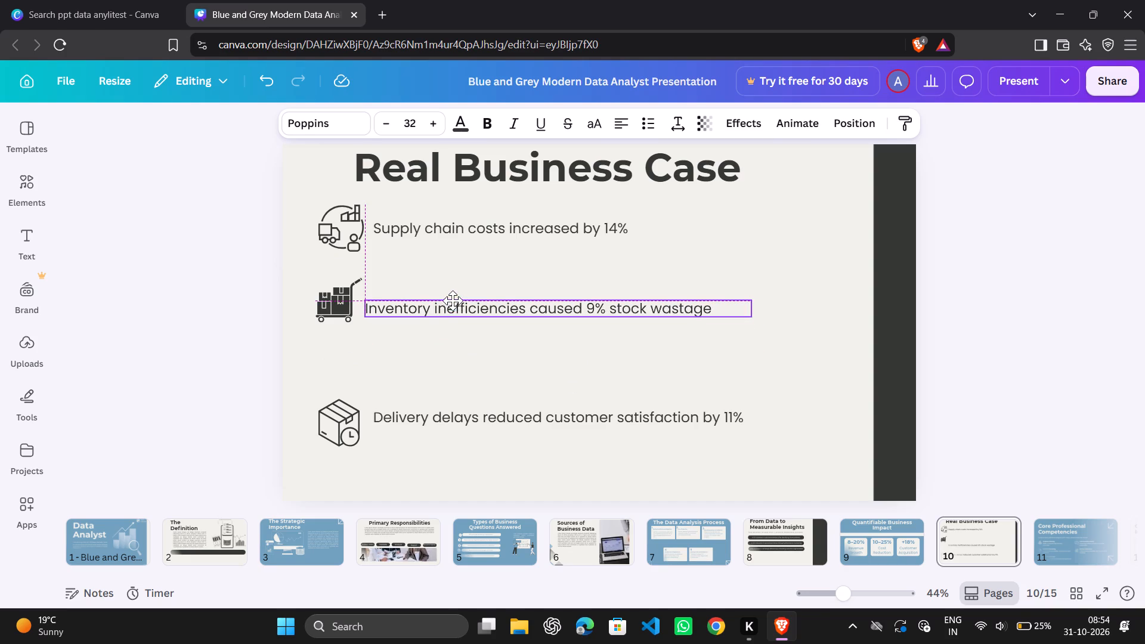
pyautogui.moveTo(453, 301); pyautogui.dragTo(453, 299)
pyautogui.moveTo(345, 412); pyautogui.dragTo(340, 366)
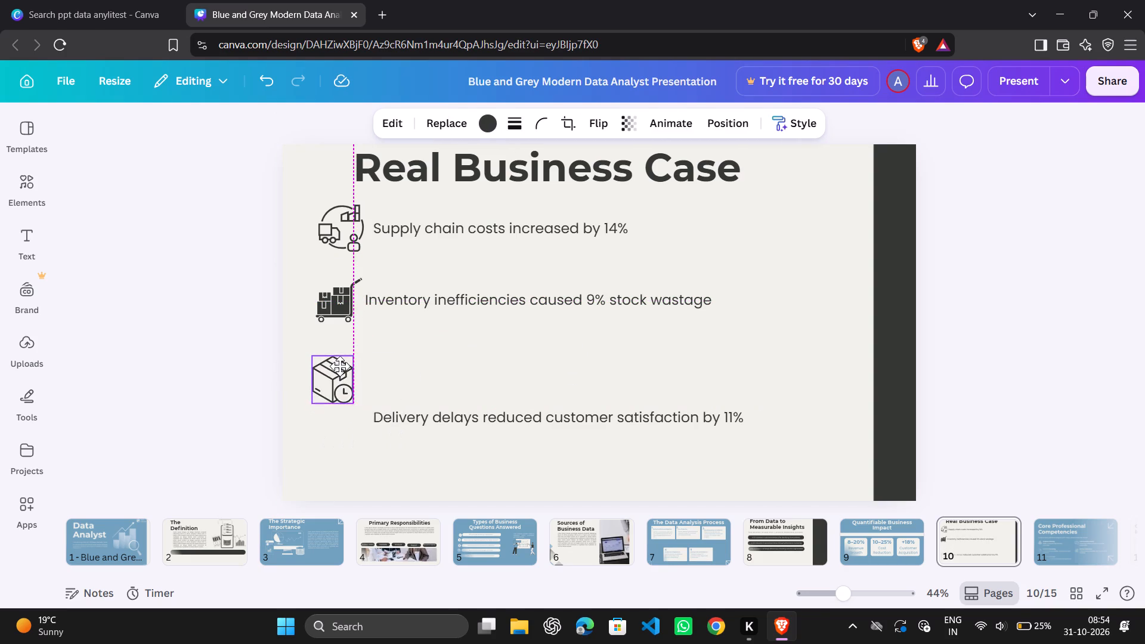
pyautogui.moveTo(340, 366); pyautogui.dragTo(340, 351)
pyautogui.moveTo(425, 424); pyautogui.dragTo(426, 413)
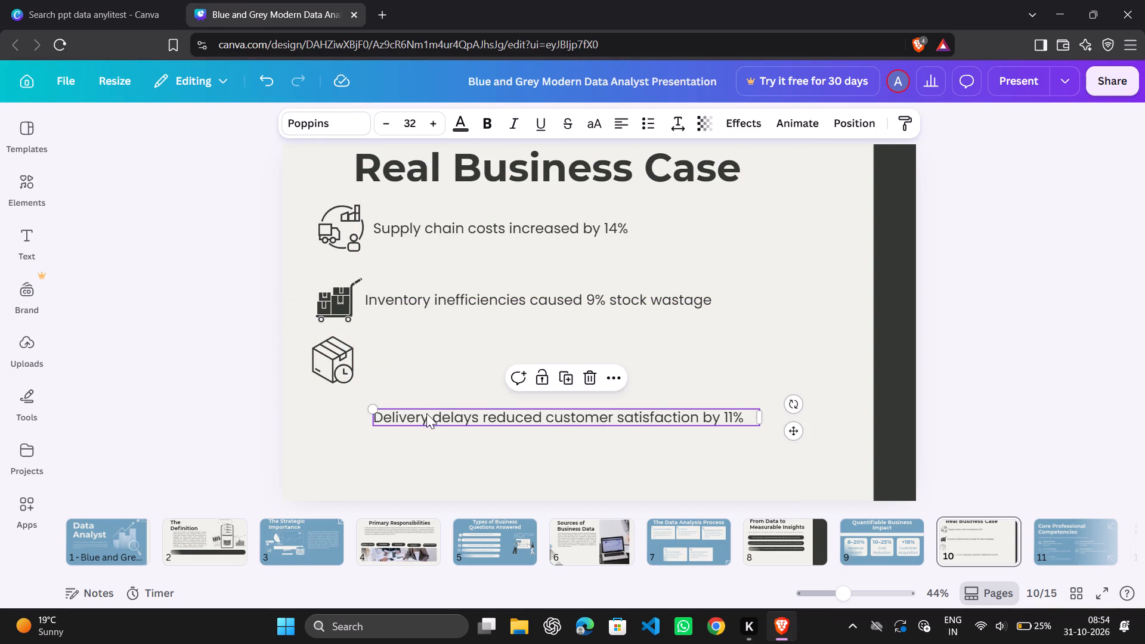
pyautogui.moveTo(426, 413); pyautogui.dragTo(419, 371)
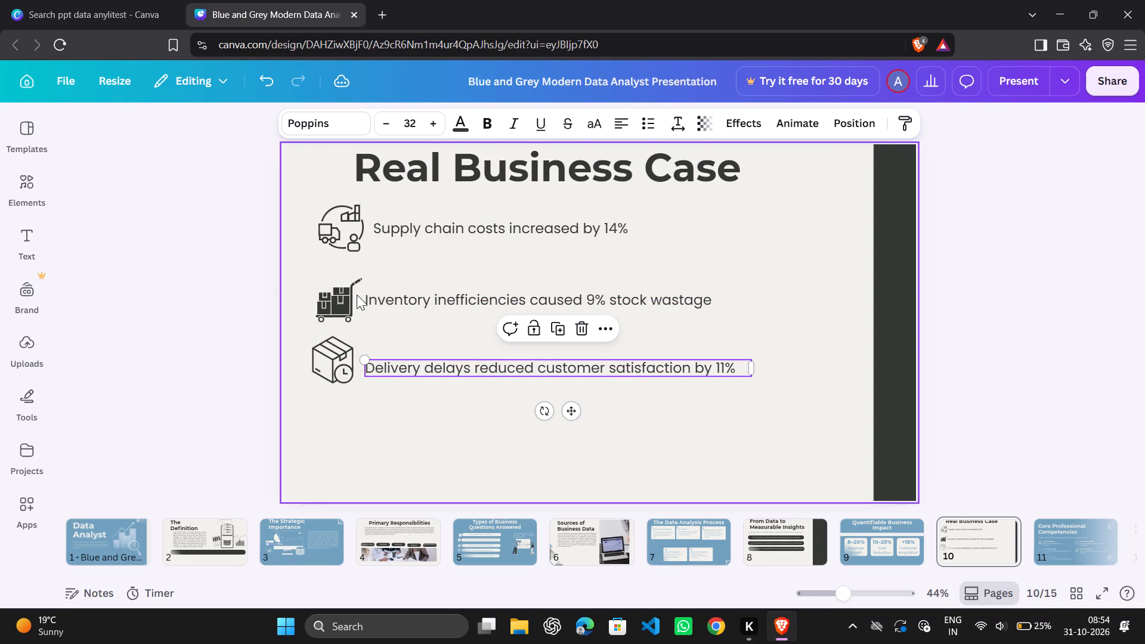
pyautogui.moveTo(349, 296); pyautogui.dragTo(348, 283)
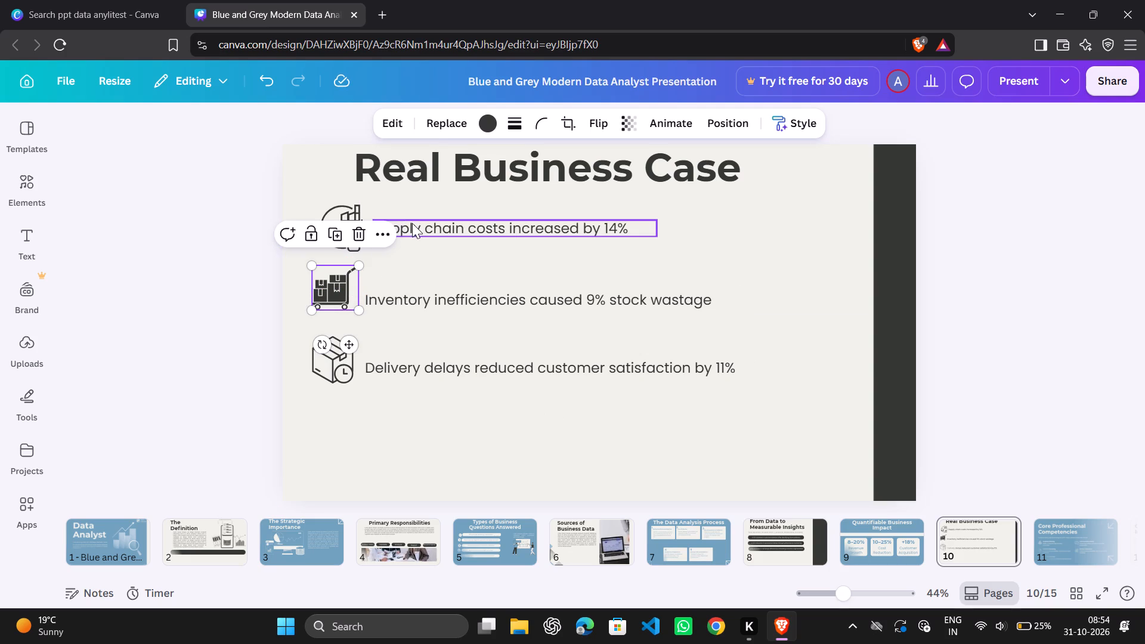
pyautogui.moveTo(412, 224); pyautogui.dragTo(408, 236)
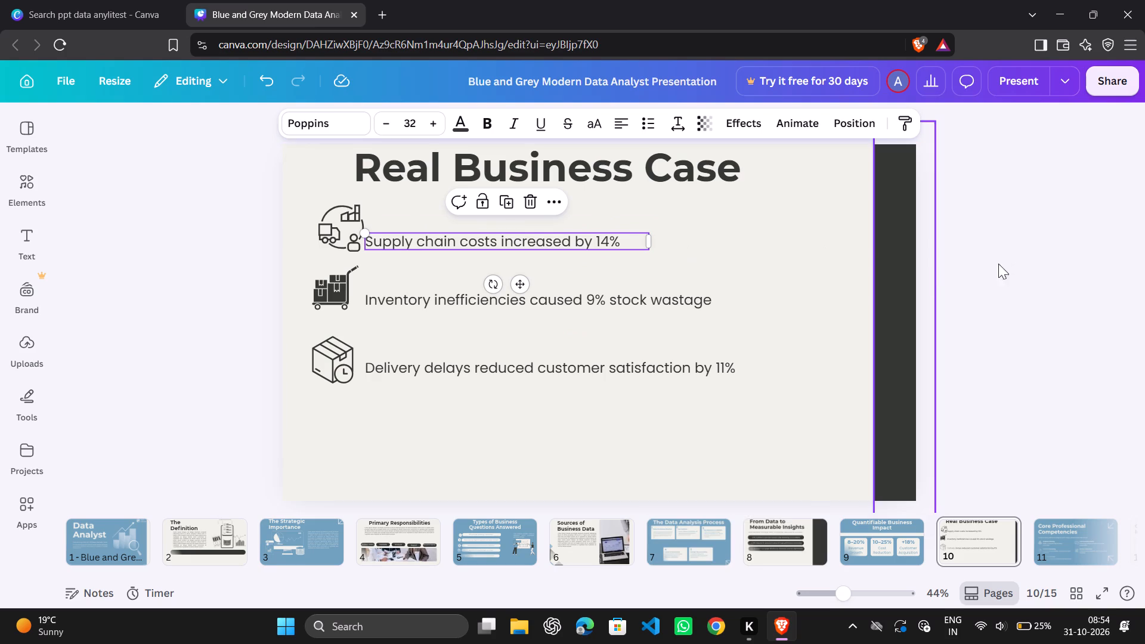
pyautogui.doubleClick(841, 295)
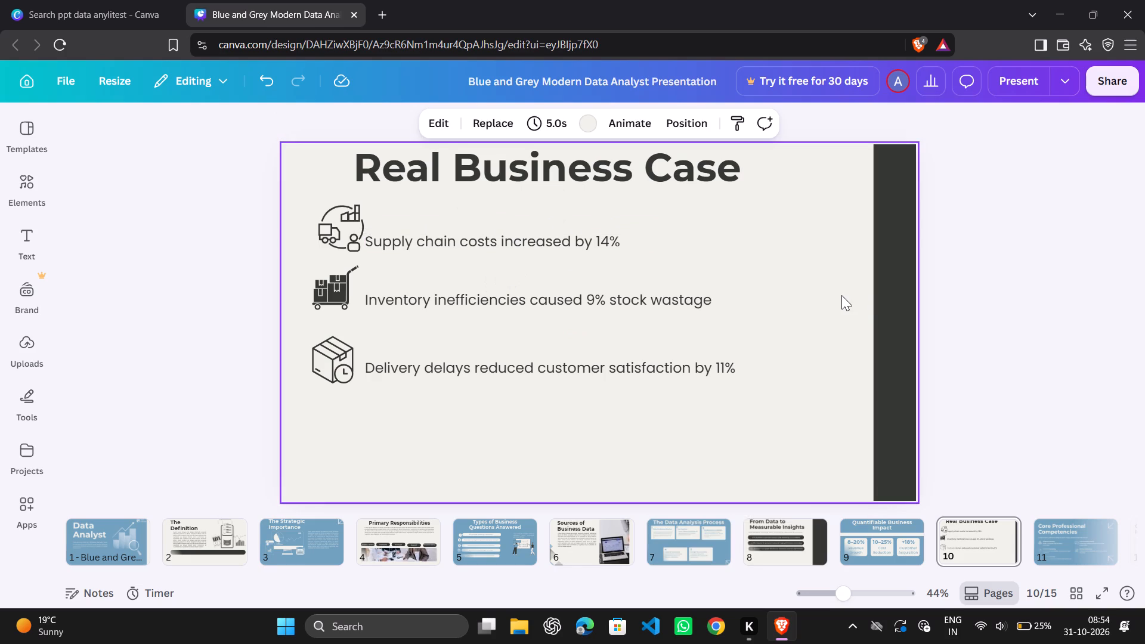
# On slide 11, move the two white arrows outward into the slide's upper-right and lower-right corners.
pyautogui.click(1059, 544)
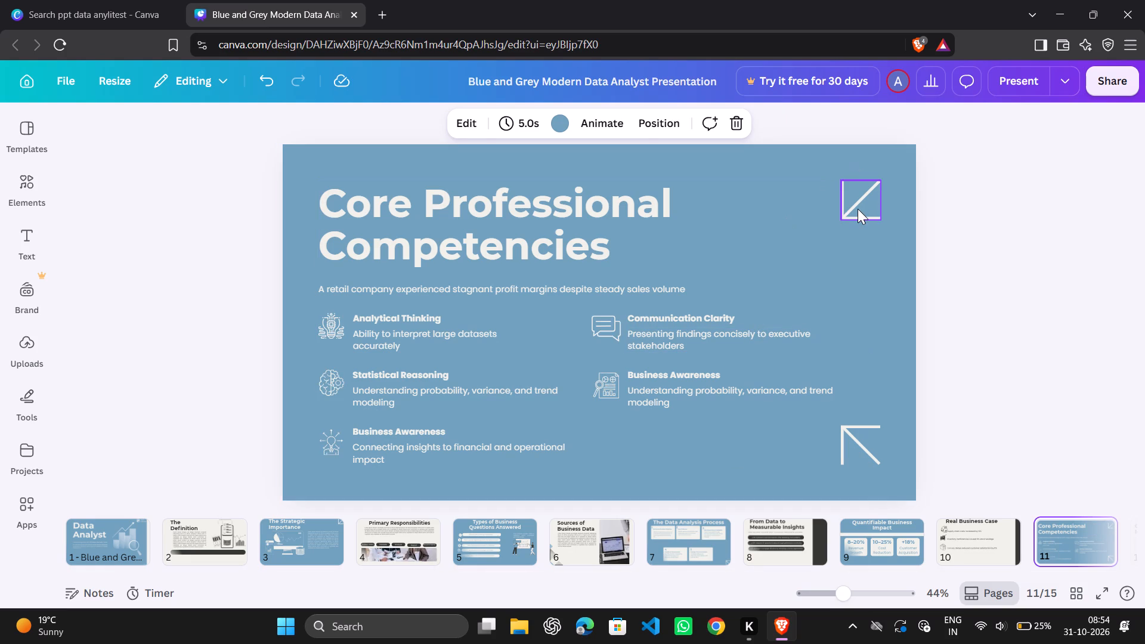
pyautogui.moveTo(858, 209); pyautogui.dragTo(891, 174)
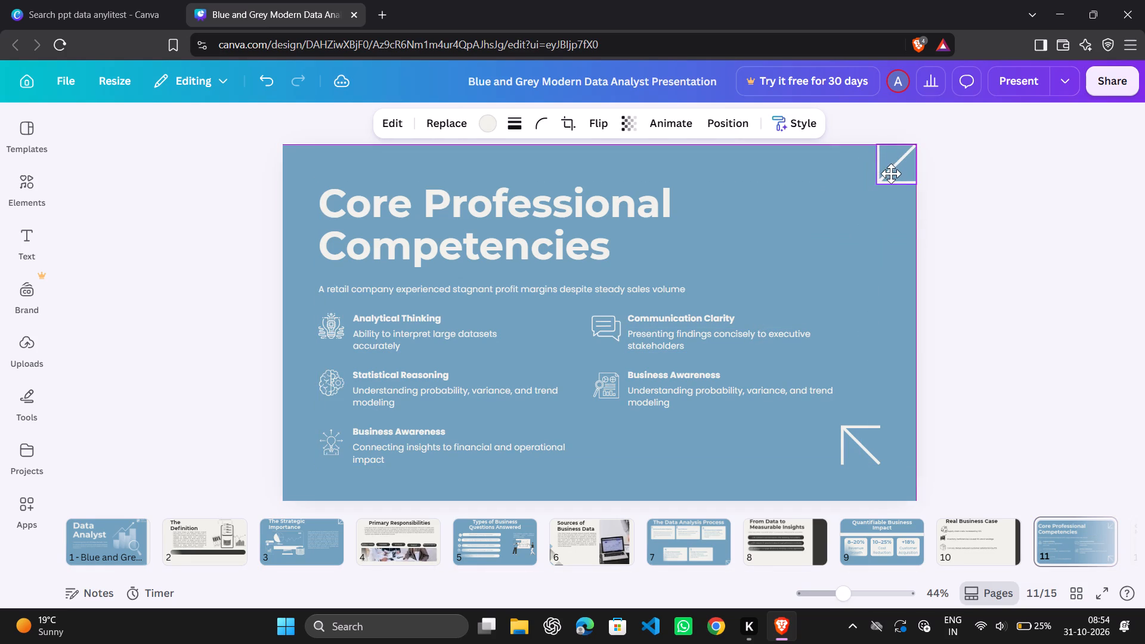
pyautogui.moveTo(891, 174); pyautogui.dragTo(891, 175)
pyautogui.moveTo(850, 448); pyautogui.dragTo(865, 459)
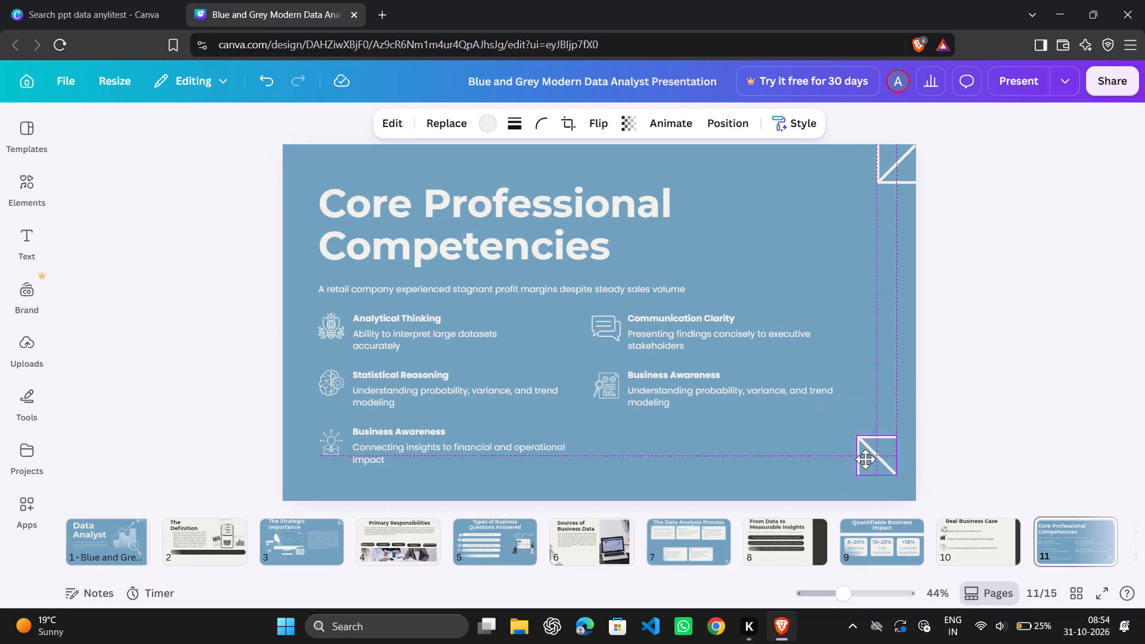
pyautogui.moveTo(865, 459); pyautogui.dragTo(882, 481)
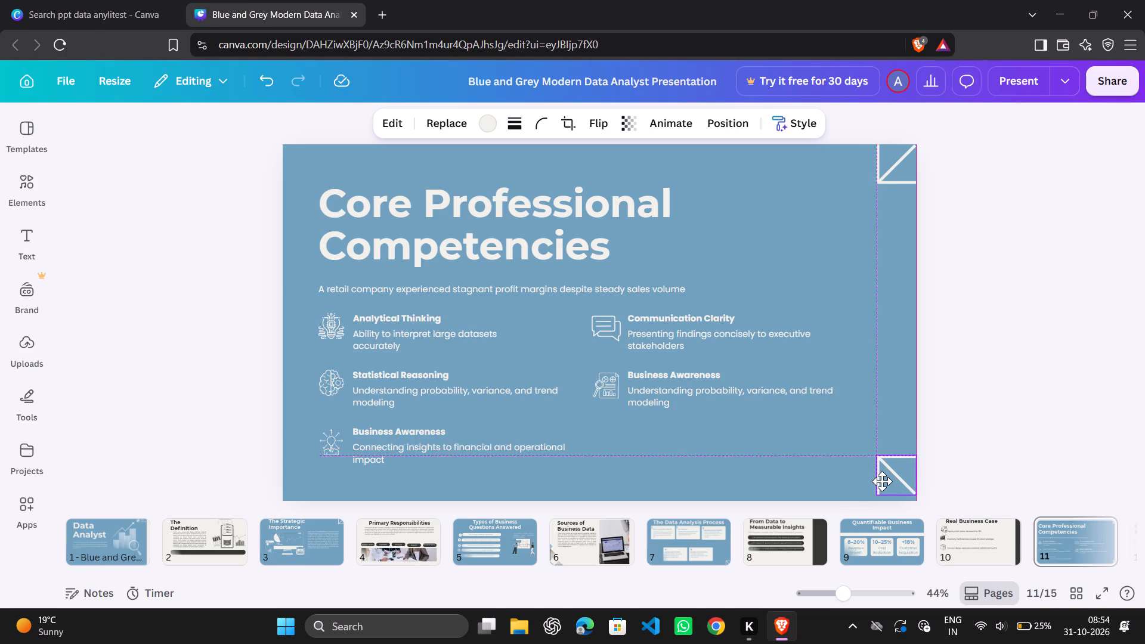
pyautogui.moveTo(882, 481); pyautogui.dragTo(886, 483)
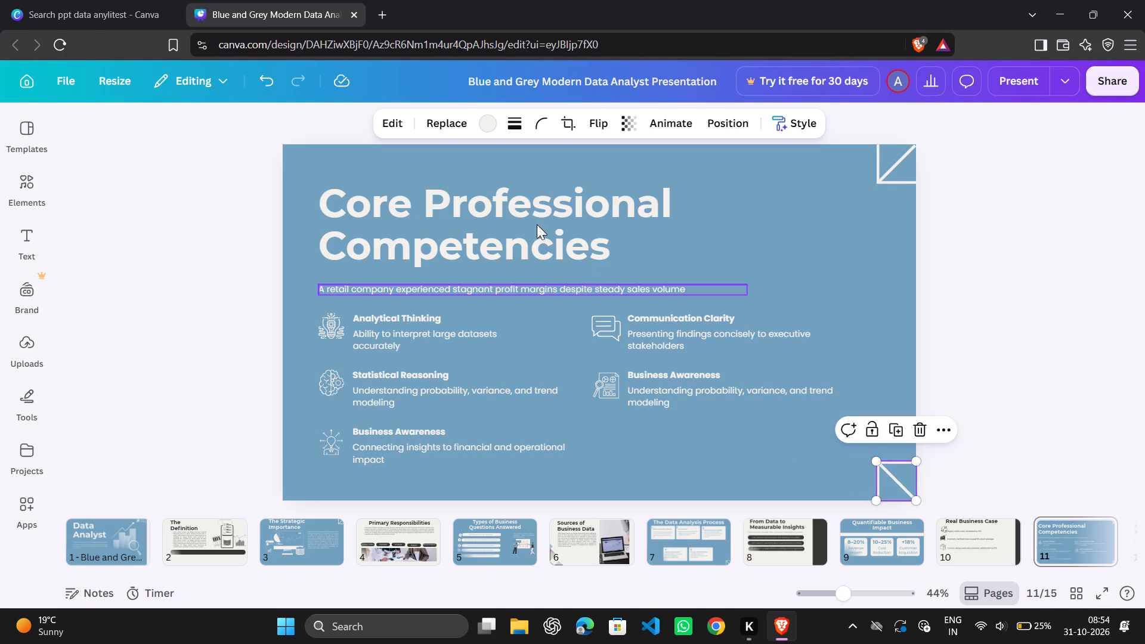
# Move the title "Core Professional Competencies" up near the slide's top edge and its subtitle line directly beneath it.
pyautogui.moveTo(537, 222); pyautogui.dragTo(586, 192)
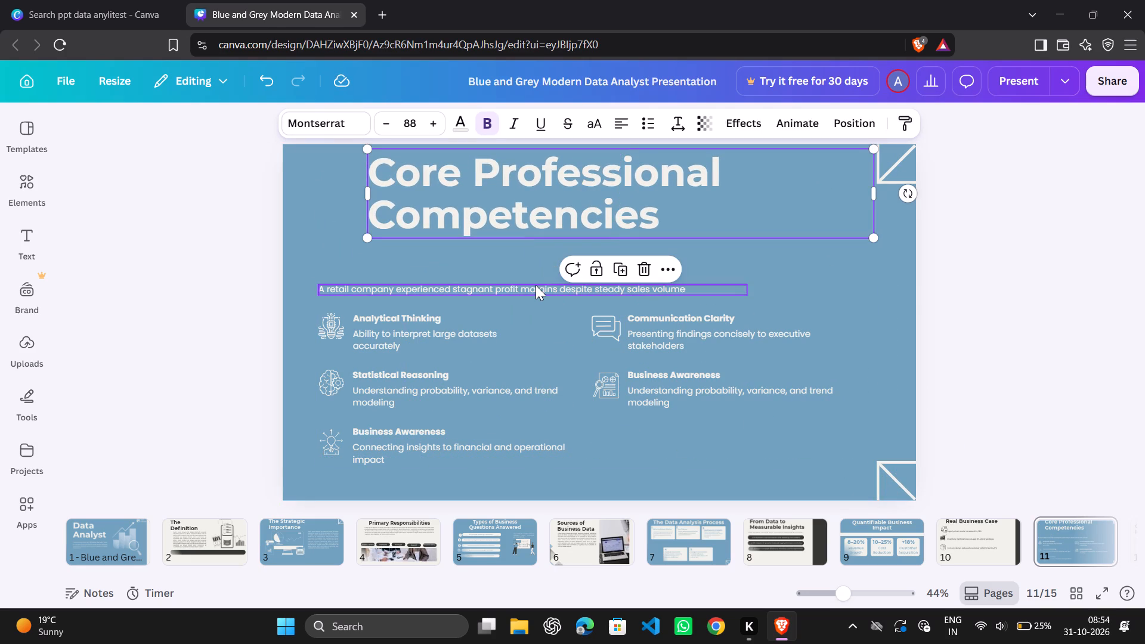
pyautogui.moveTo(536, 285); pyautogui.dragTo(552, 249)
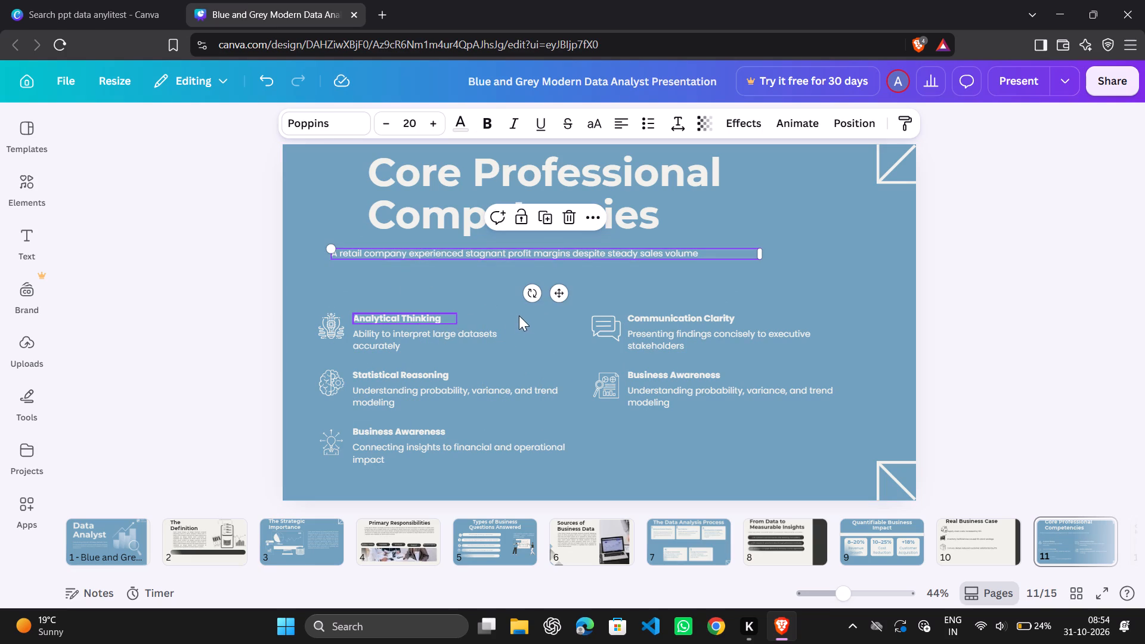
pyautogui.click(531, 326)
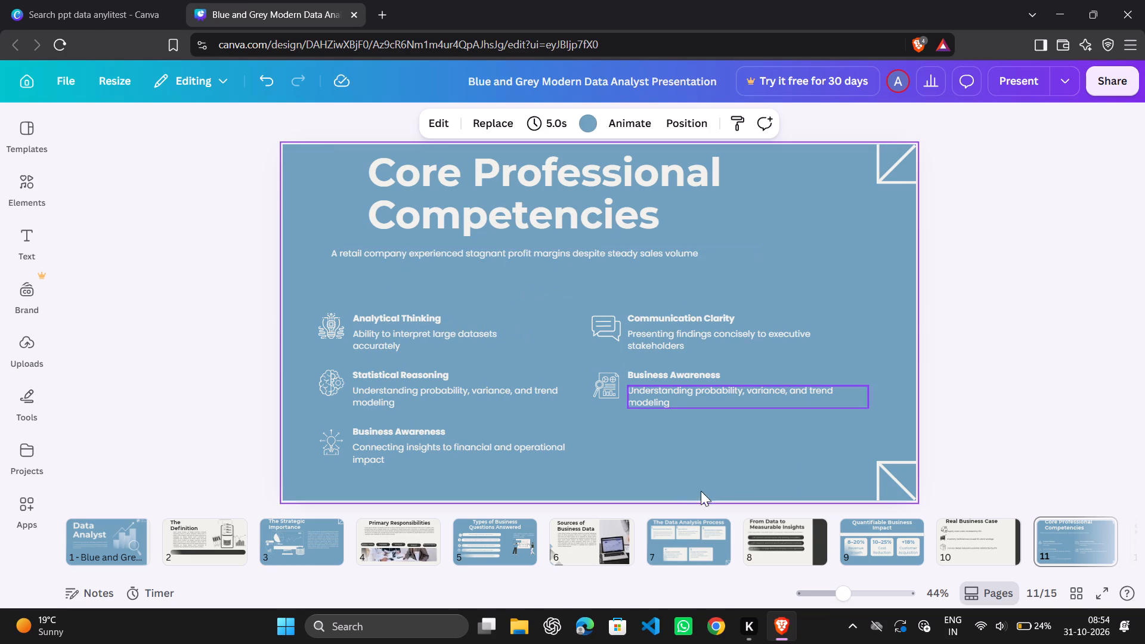
# On slide 12, move the title "Cross-Department Impact" up near the slide's top edge and slightly to the right.
pyautogui.hscroll(-5, 1059, 547)
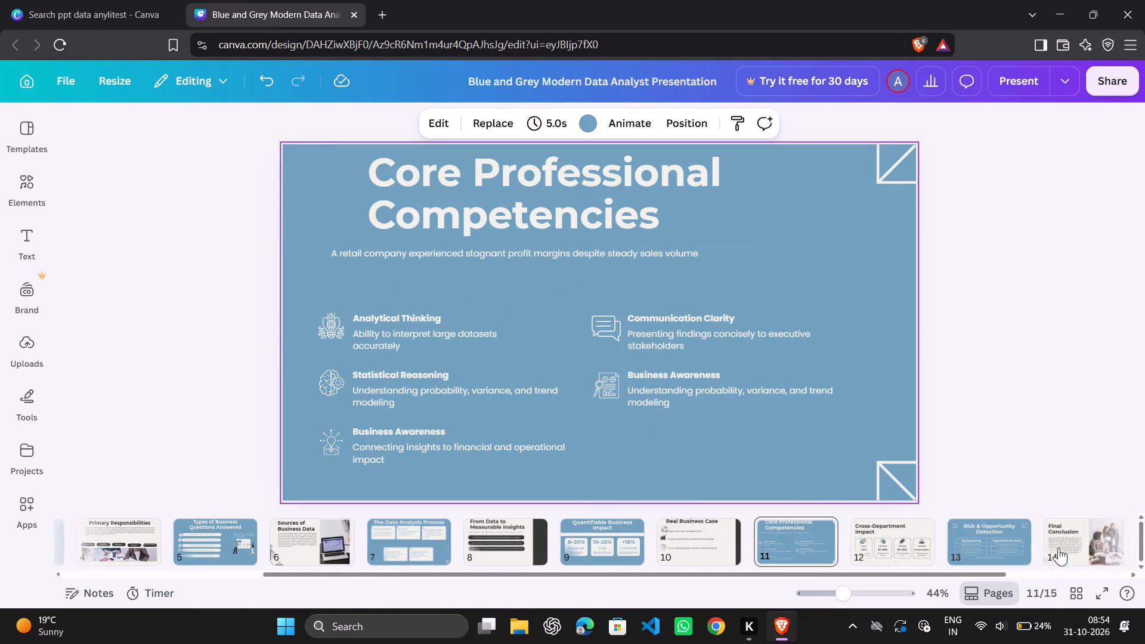
pyautogui.hscroll(-1, 1059, 547)
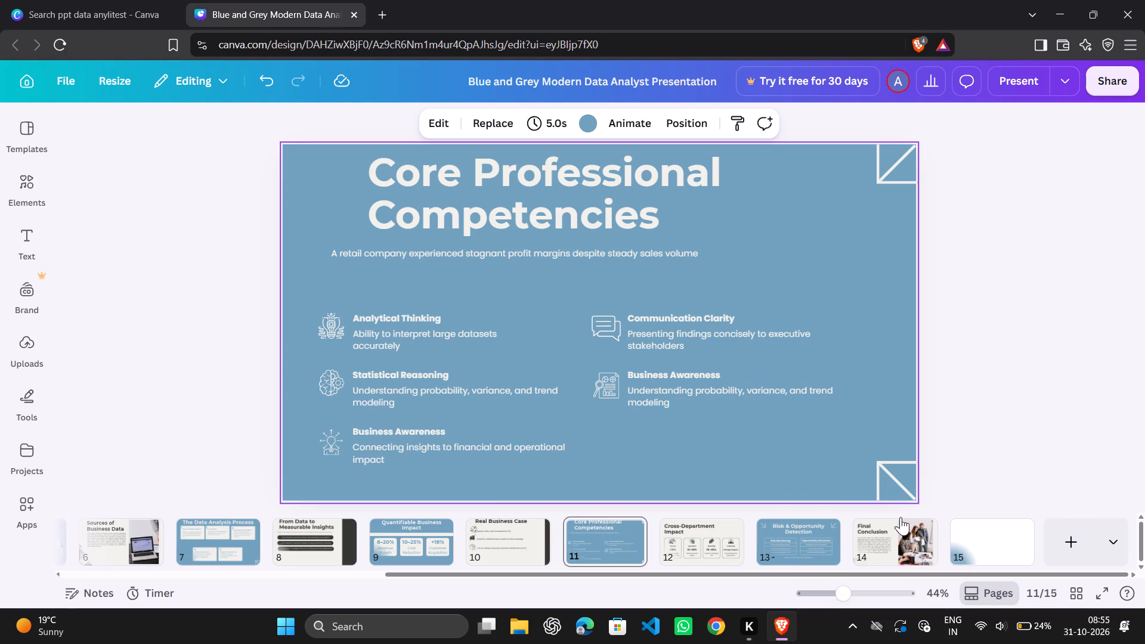
pyautogui.click(811, 550)
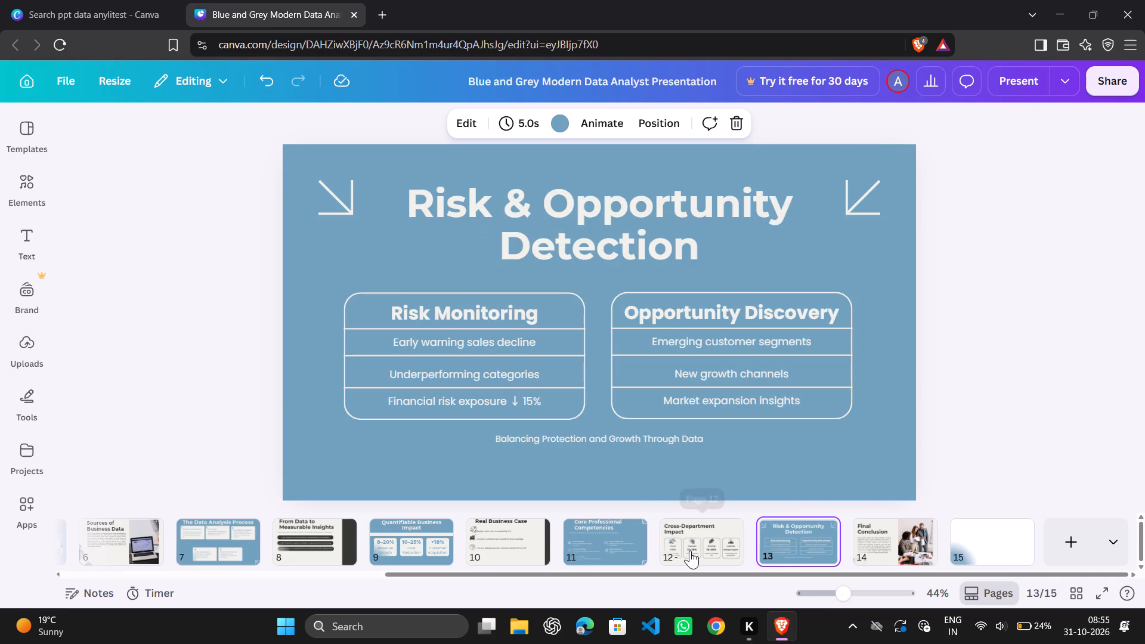
pyautogui.click(690, 549)
pyautogui.moveTo(517, 233); pyautogui.dragTo(545, 214)
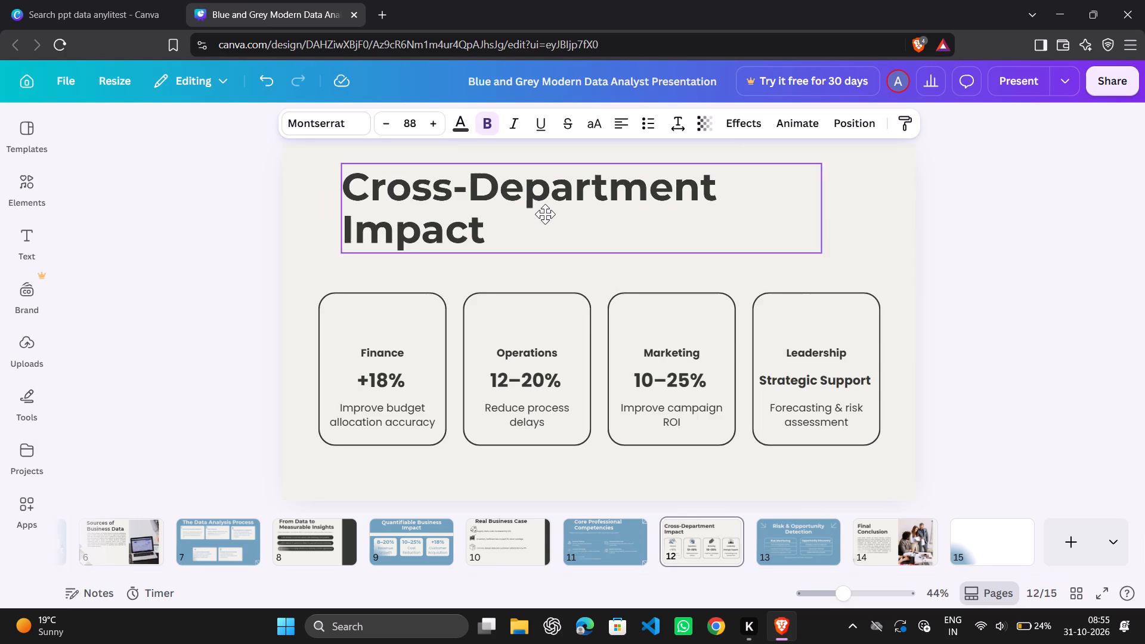
pyautogui.moveTo(545, 214); pyautogui.dragTo(555, 205)
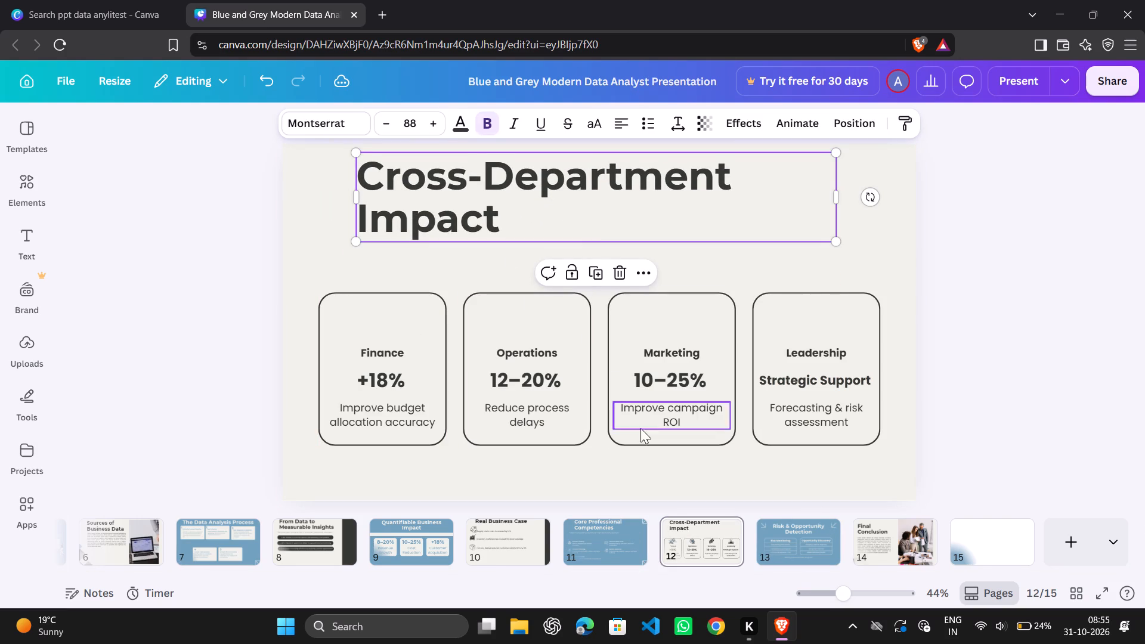
# On slide 13, move the title "Risk & Opportunity Detection" straight up near the slide's top edge.
pyautogui.click(816, 536)
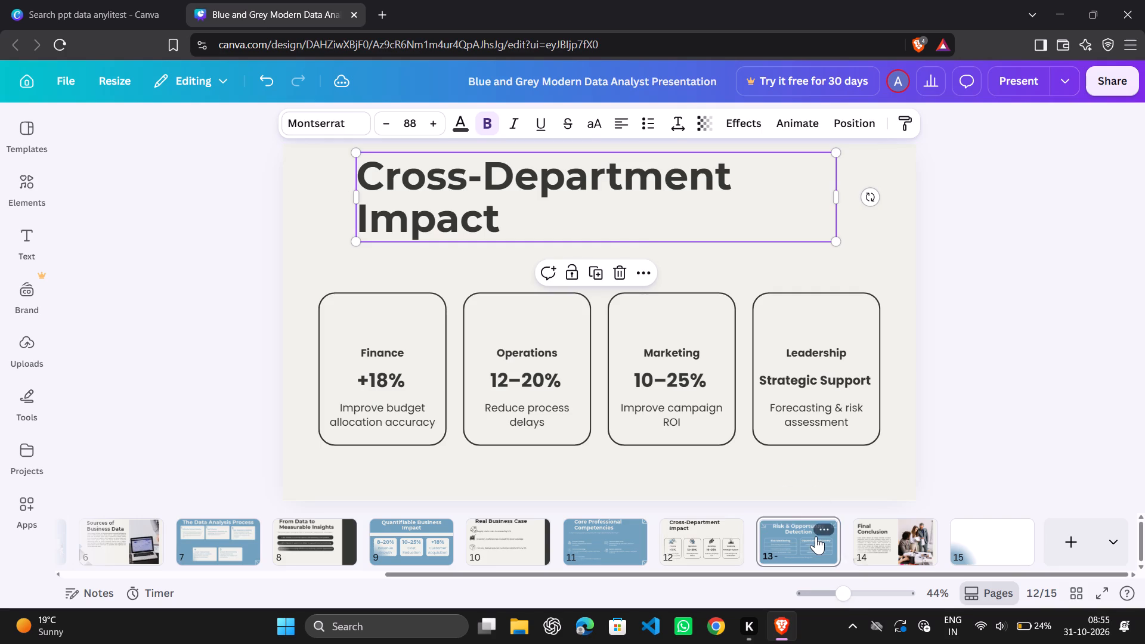
pyautogui.moveTo(574, 229); pyautogui.dragTo(576, 202)
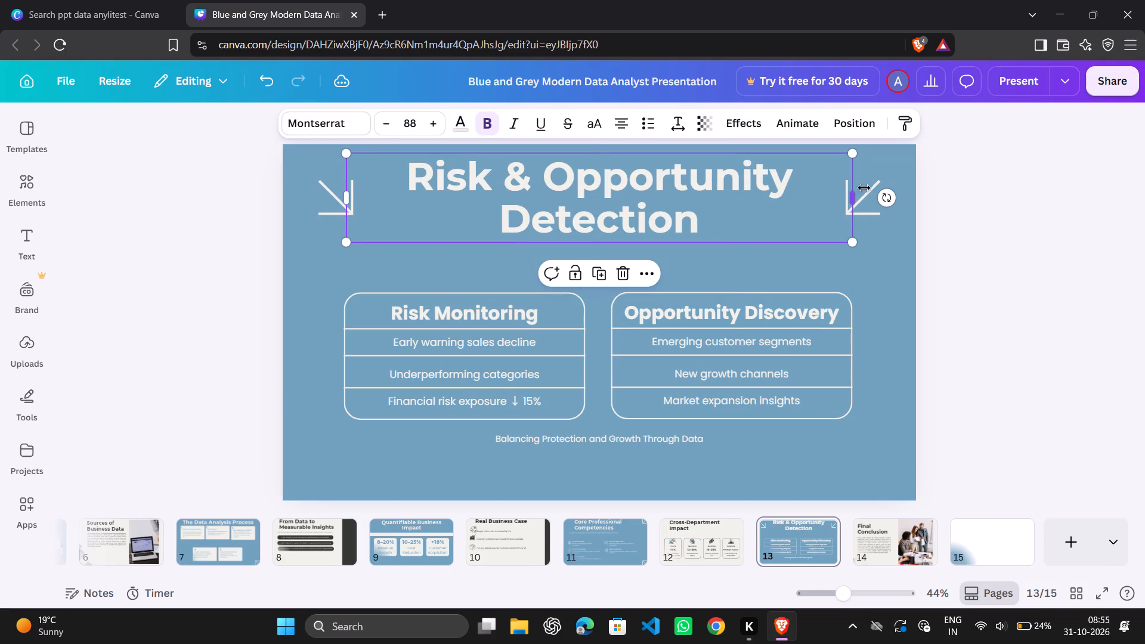
# Move the two white arrows beside the title outward into the slide's upper-right and upper-left corners.
pyautogui.moveTo(869, 190); pyautogui.dragTo(900, 156)
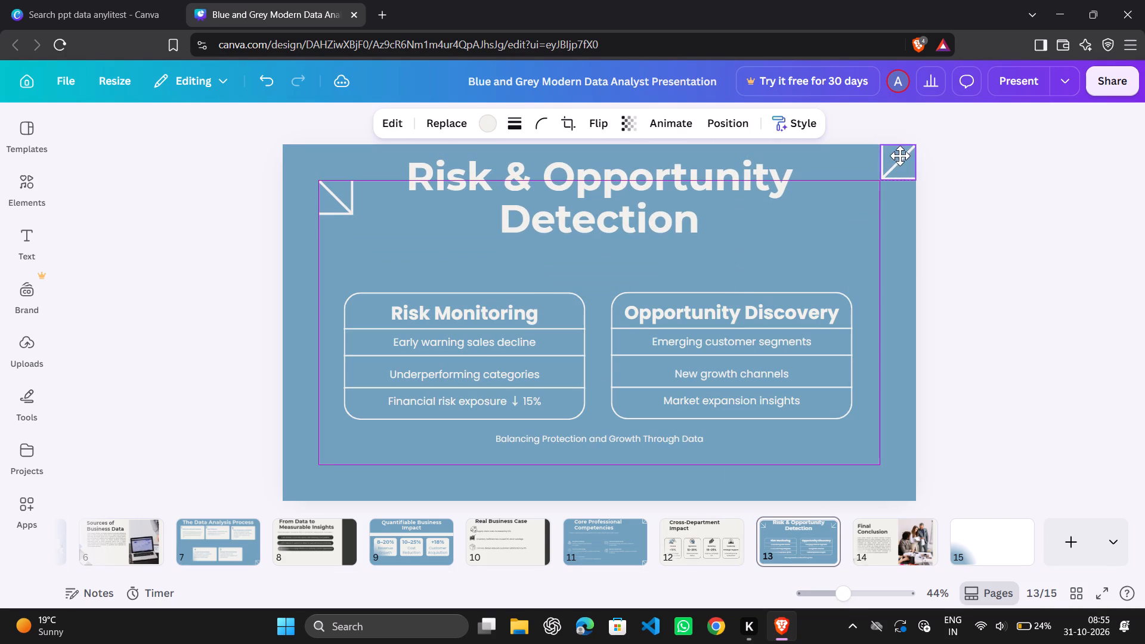
pyautogui.moveTo(900, 156); pyautogui.dragTo(900, 156)
pyautogui.moveTo(334, 193); pyautogui.dragTo(328, 189)
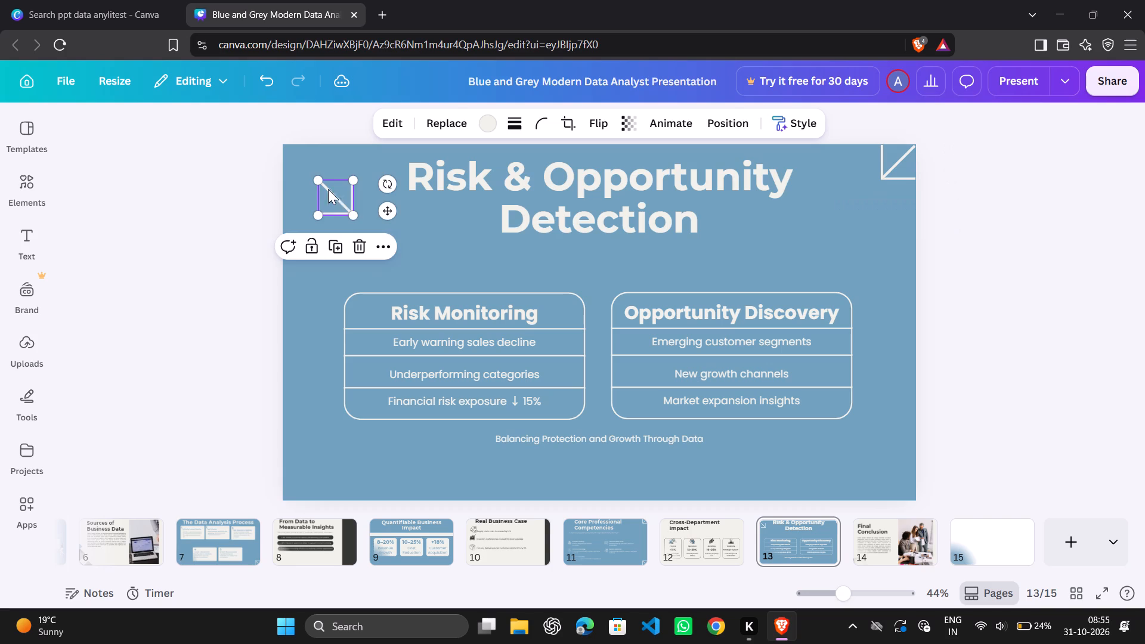
pyautogui.moveTo(328, 189); pyautogui.dragTo(300, 158)
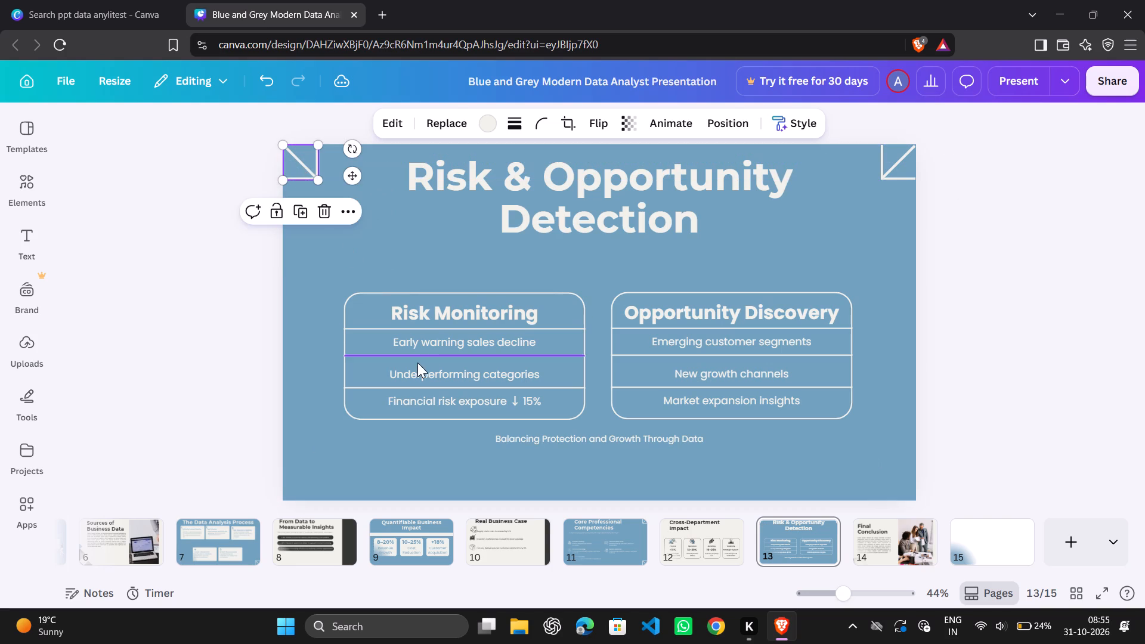
# On slide 14, trim the team photo's top edge to the slide's top and its bottom edge to just above the slide's bottom.
pyautogui.click(890, 555)
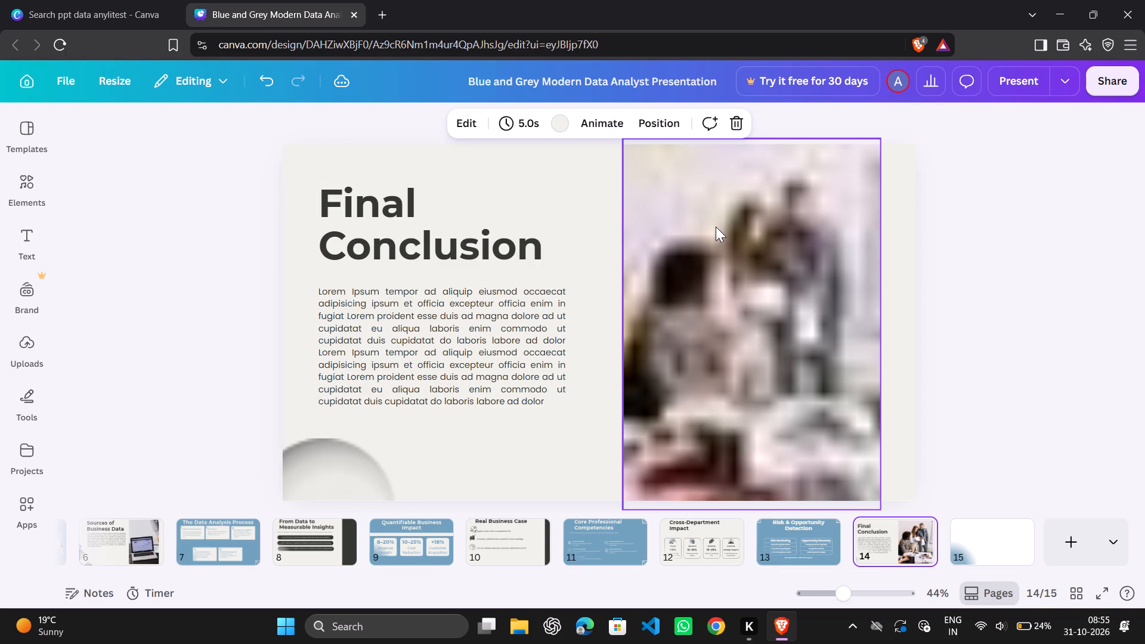
pyautogui.click(738, 200)
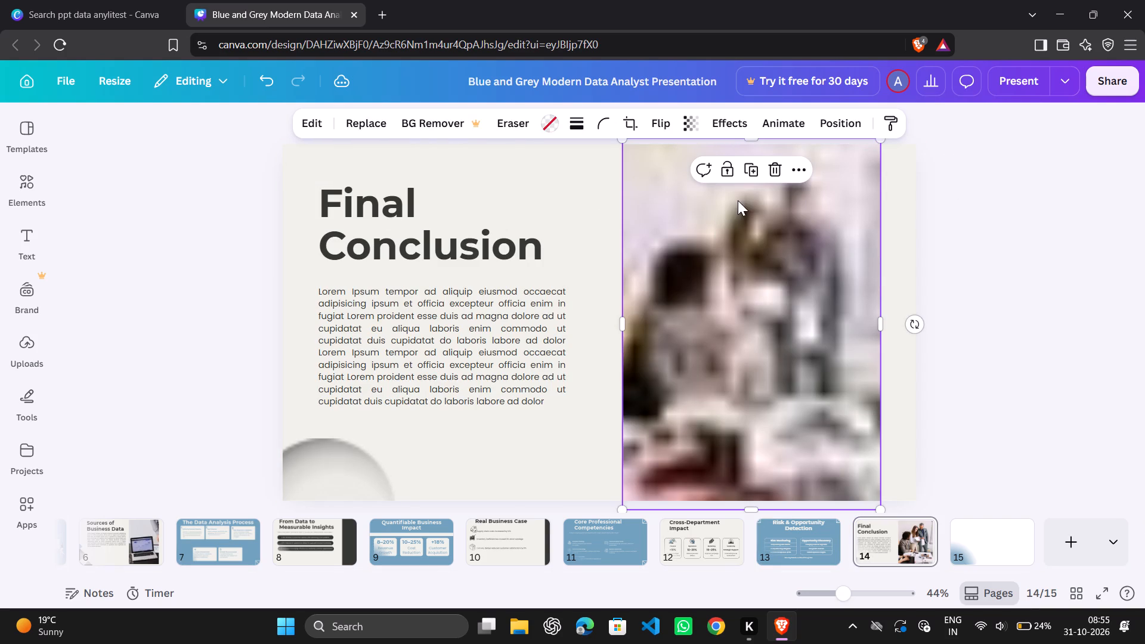
pyautogui.moveTo(751, 138); pyautogui.dragTo(751, 152)
pyautogui.moveTo(751, 152); pyautogui.dragTo(751, 153)
pyautogui.moveTo(748, 140); pyautogui.dragTo(748, 148)
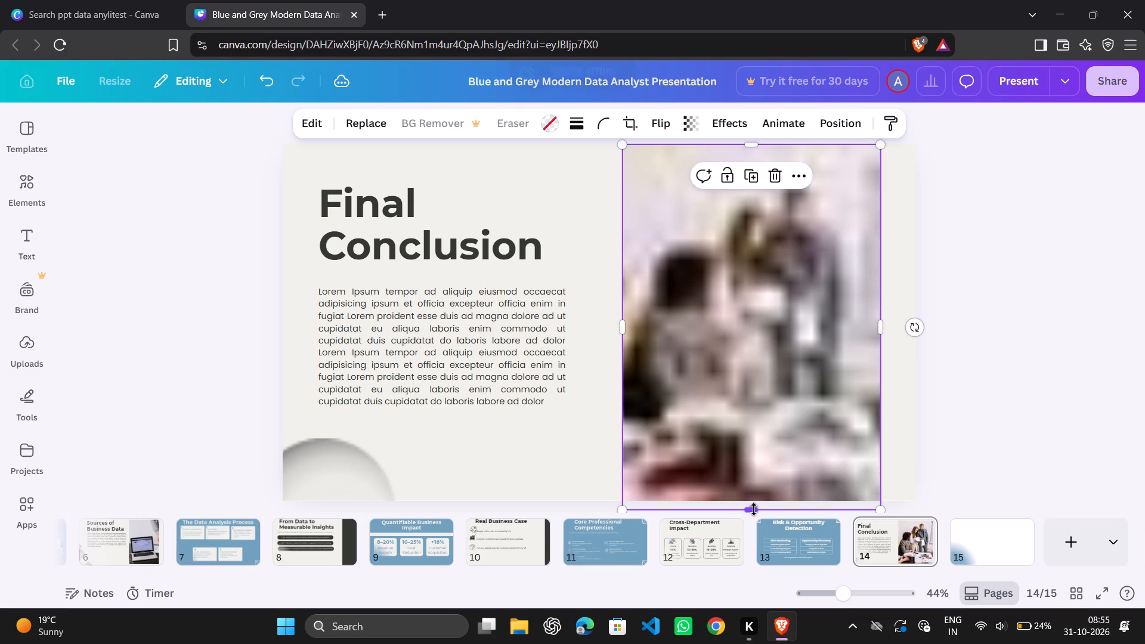
pyautogui.moveTo(754, 509); pyautogui.dragTo(754, 494)
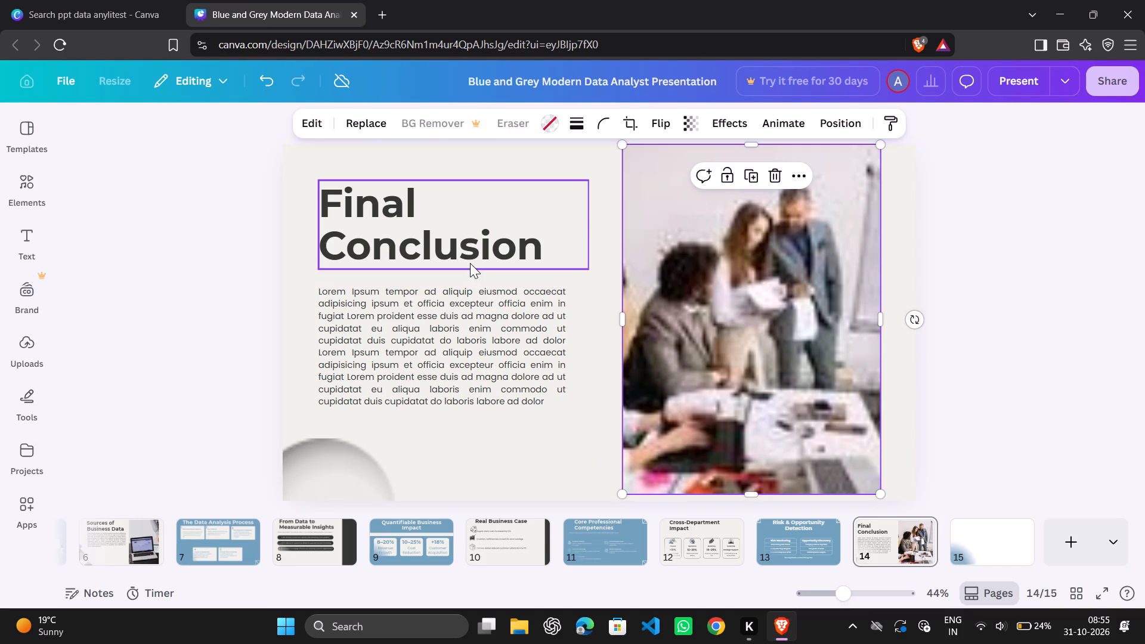
# On slide 14, move the title "Final Conclusion" and the paragraph below it up and slightly to the right.
pyautogui.moveTo(470, 262); pyautogui.dragTo(489, 233)
pyautogui.moveTo(435, 324); pyautogui.dragTo(455, 279)
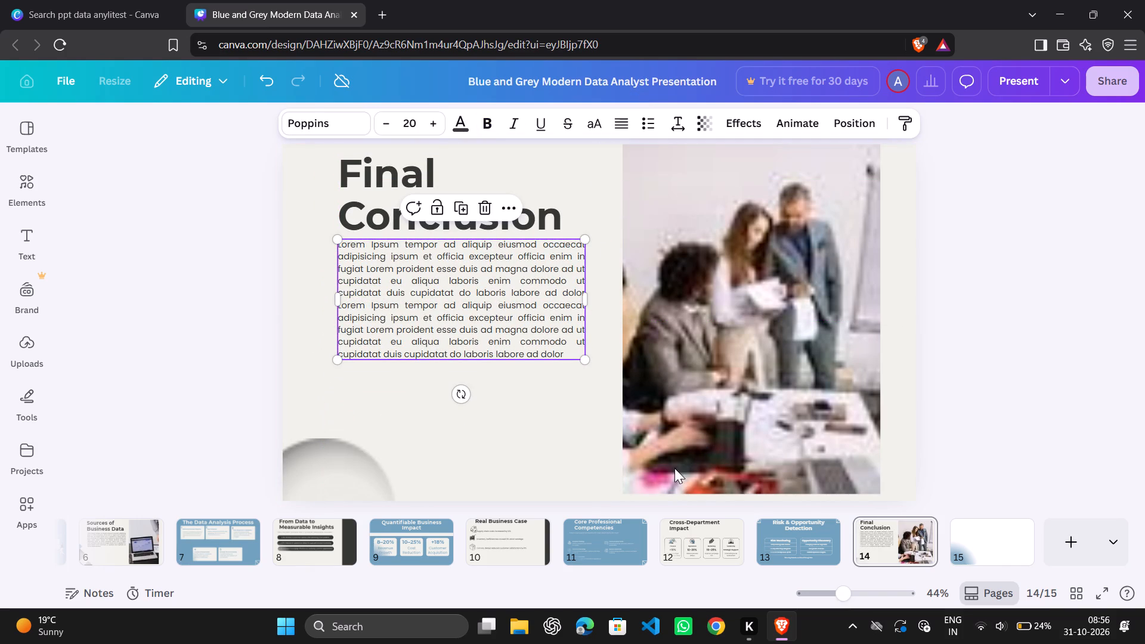
# On slide 15, move the title "Thank You" to the right and up against the slide's top edge.
pyautogui.click(992, 540)
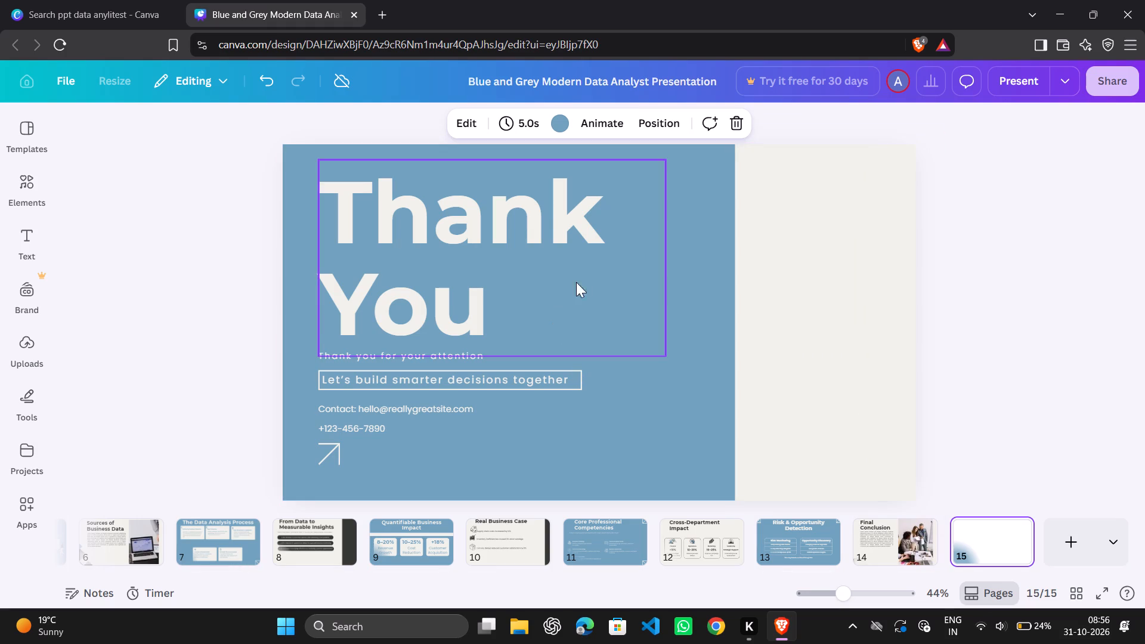
pyautogui.moveTo(538, 209); pyautogui.dragTo(601, 203)
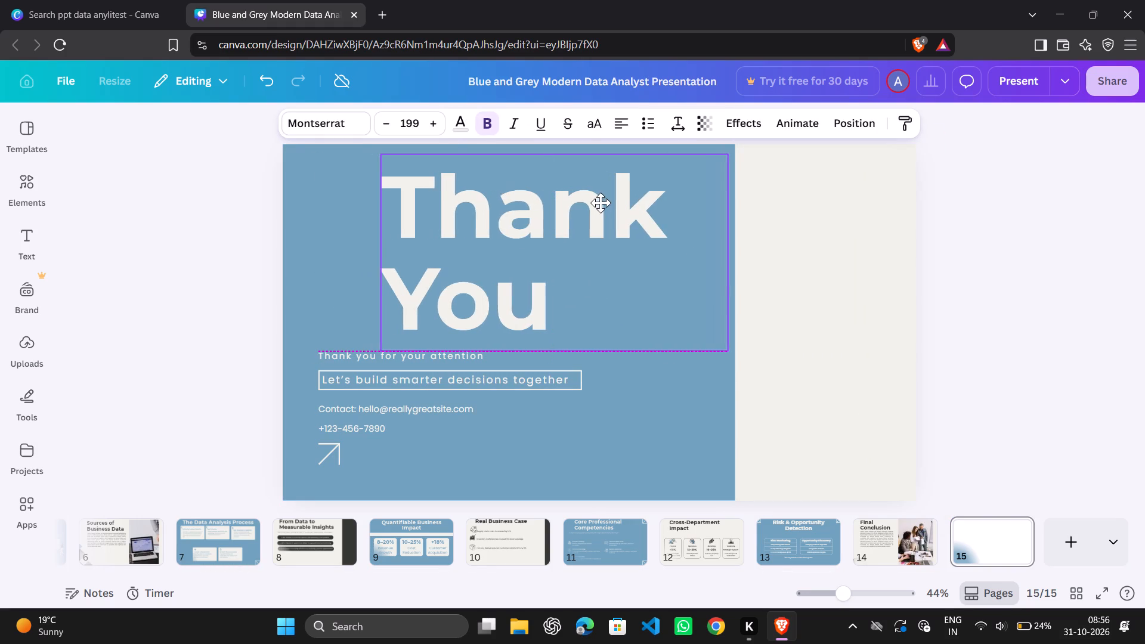
pyautogui.moveTo(601, 203); pyautogui.dragTo(618, 196)
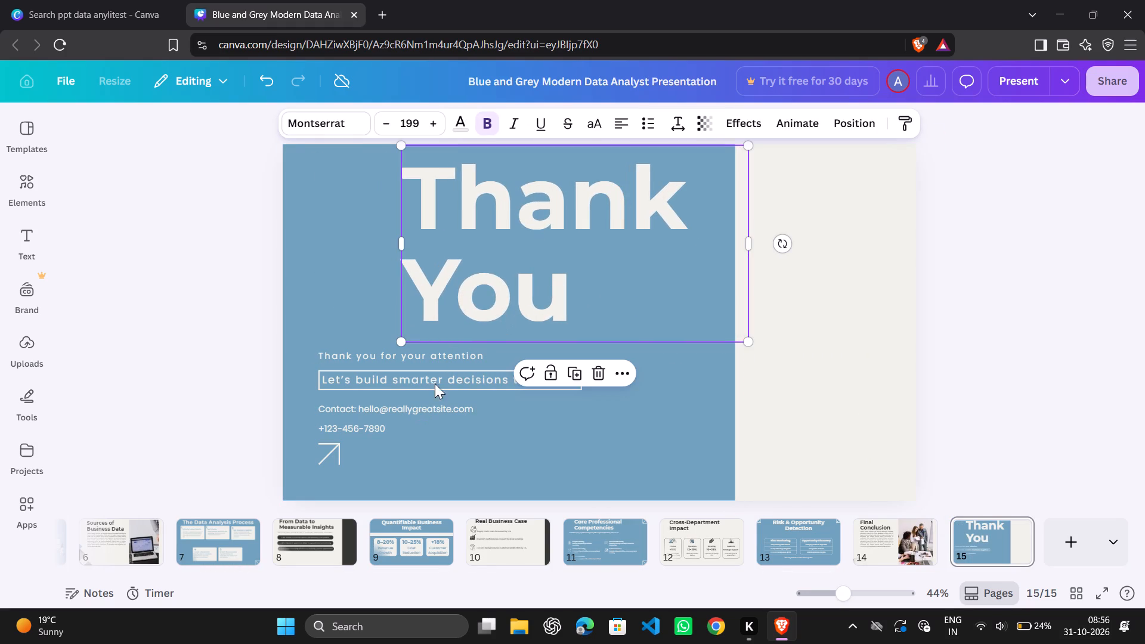
# Move the white arrow below the contact details into the slide's lower-left corner and enlarge it slightly, flush with the edges.
pyautogui.moveTo(327, 453); pyautogui.dragTo(298, 489)
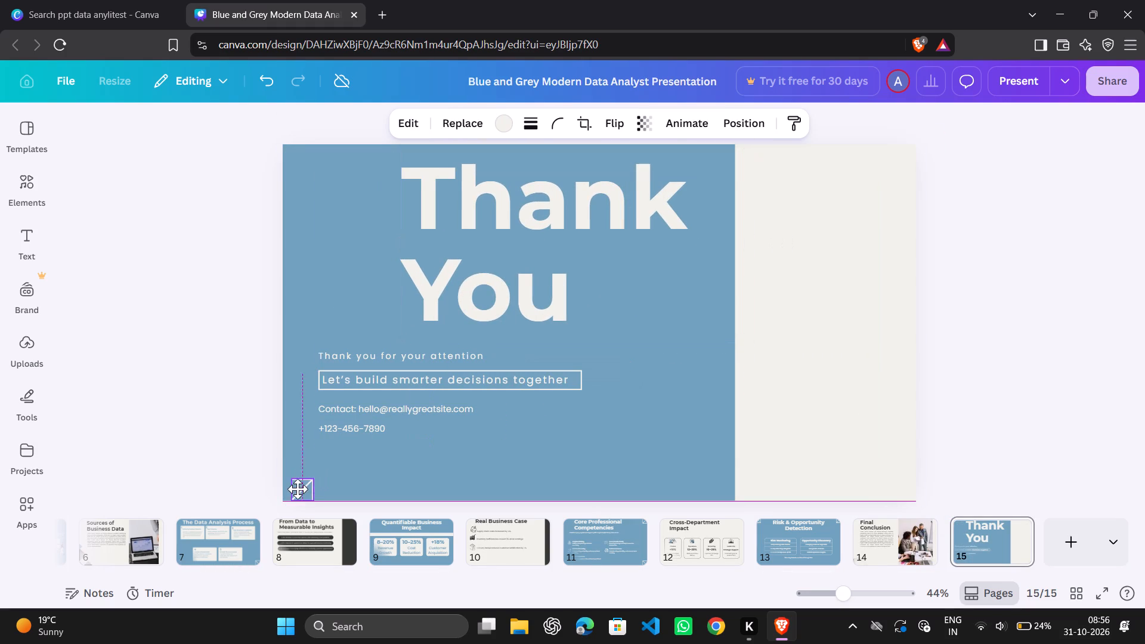
pyautogui.moveTo(298, 489); pyautogui.dragTo(292, 494)
pyautogui.moveTo(305, 484); pyautogui.dragTo(310, 472)
pyautogui.moveTo(299, 487); pyautogui.dragTo(299, 485)
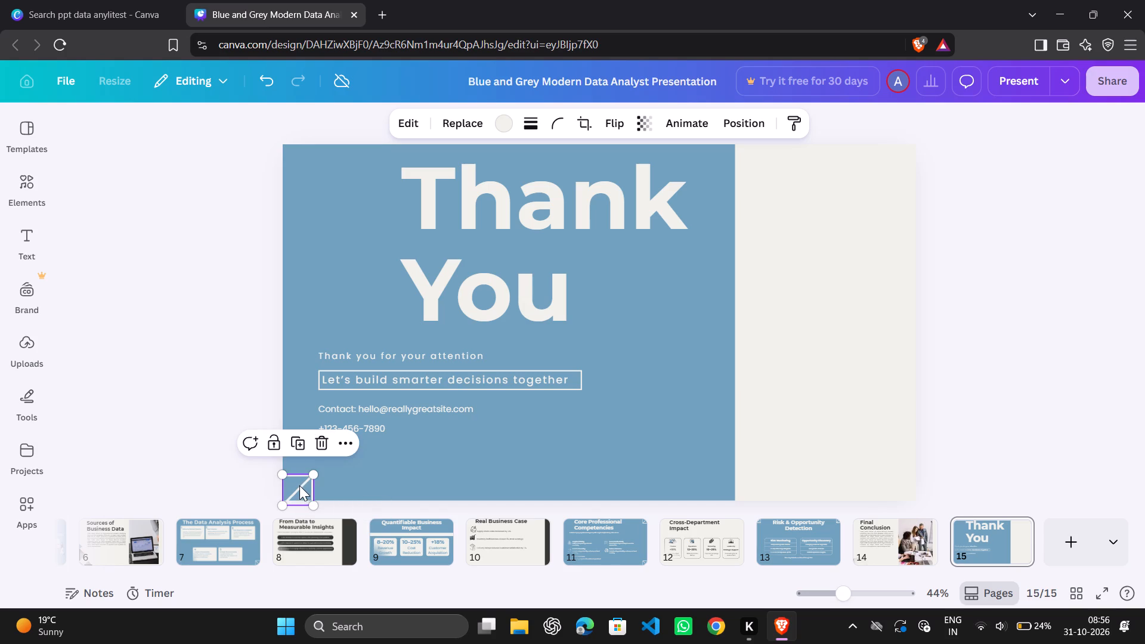
pyautogui.moveTo(299, 485); pyautogui.dragTo(299, 481)
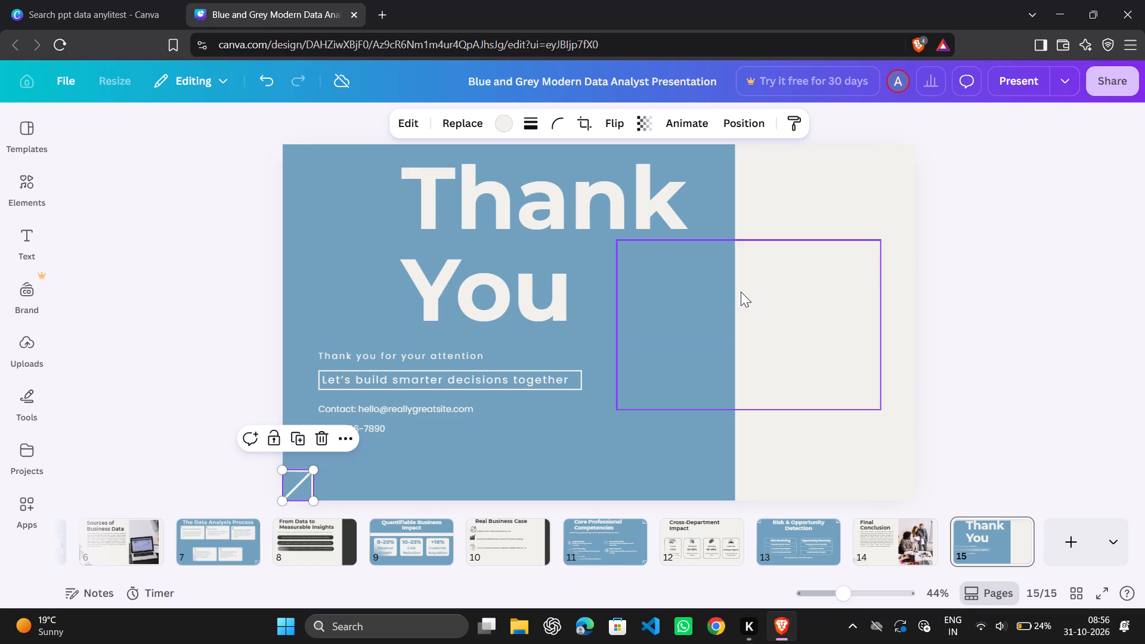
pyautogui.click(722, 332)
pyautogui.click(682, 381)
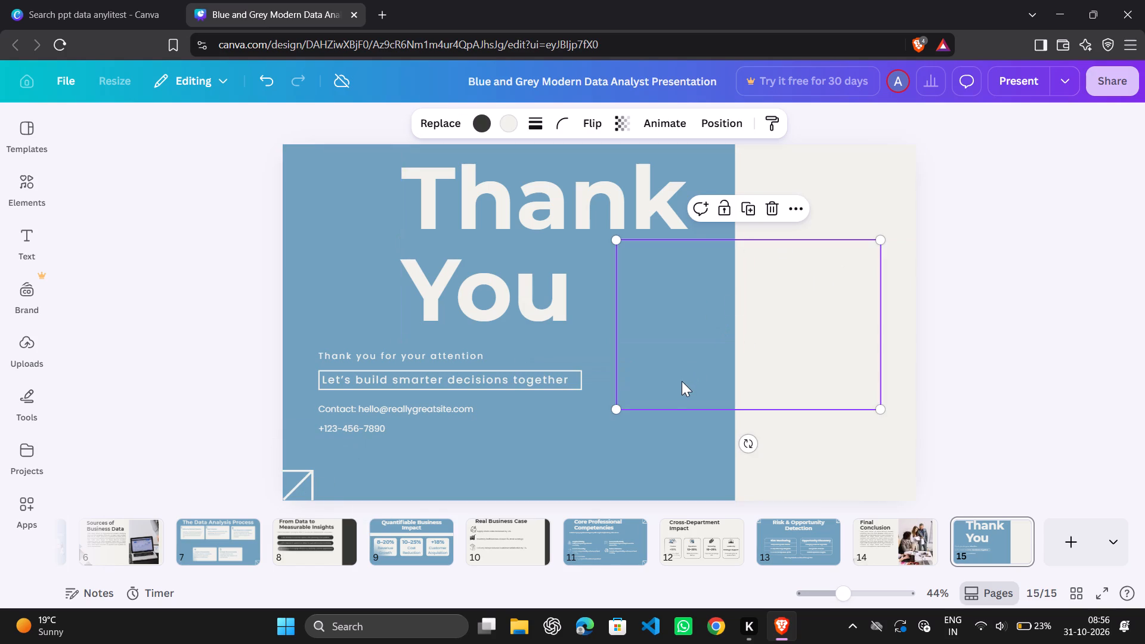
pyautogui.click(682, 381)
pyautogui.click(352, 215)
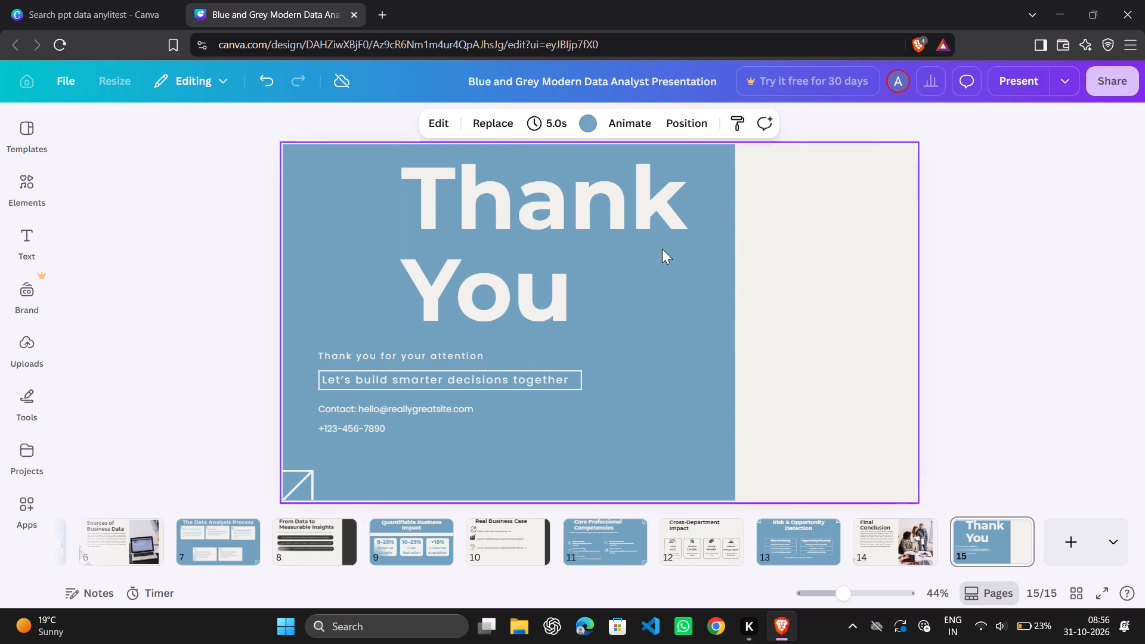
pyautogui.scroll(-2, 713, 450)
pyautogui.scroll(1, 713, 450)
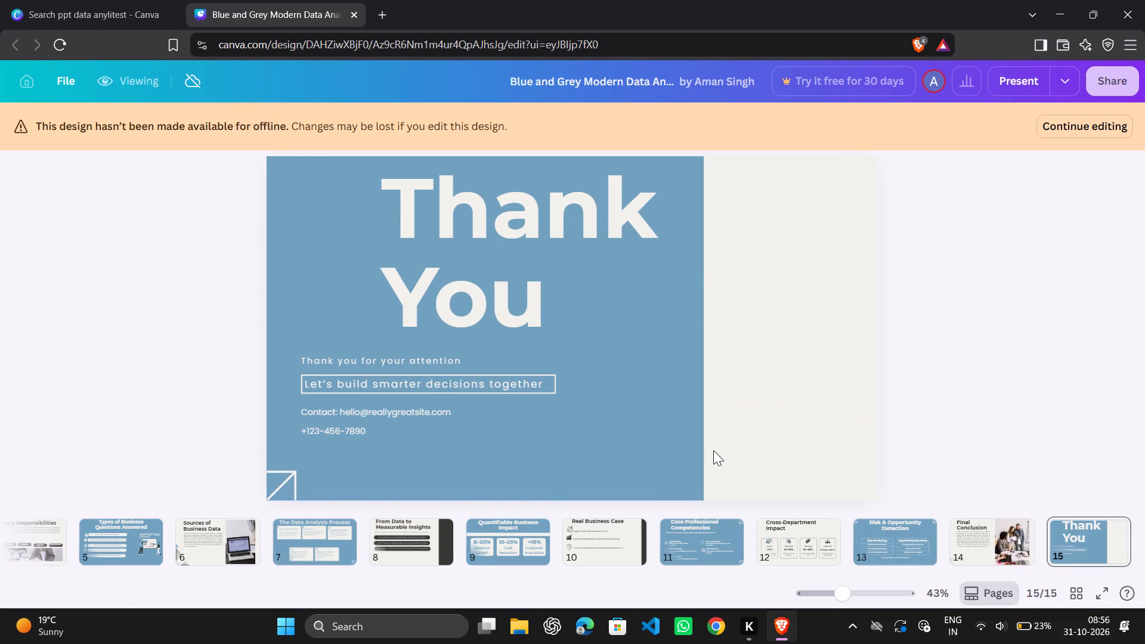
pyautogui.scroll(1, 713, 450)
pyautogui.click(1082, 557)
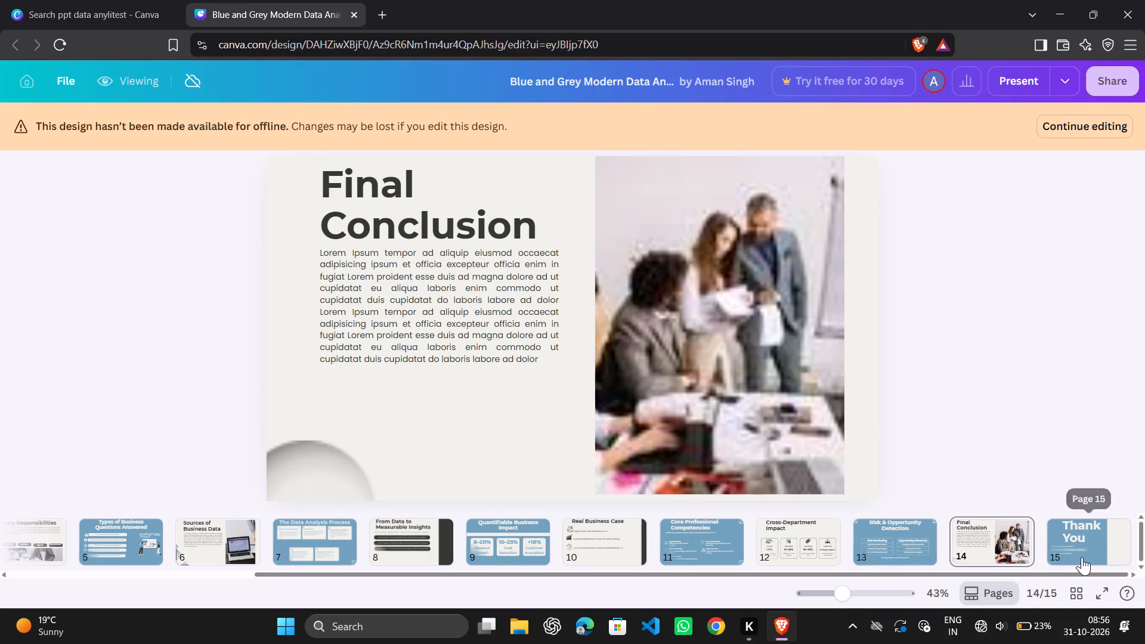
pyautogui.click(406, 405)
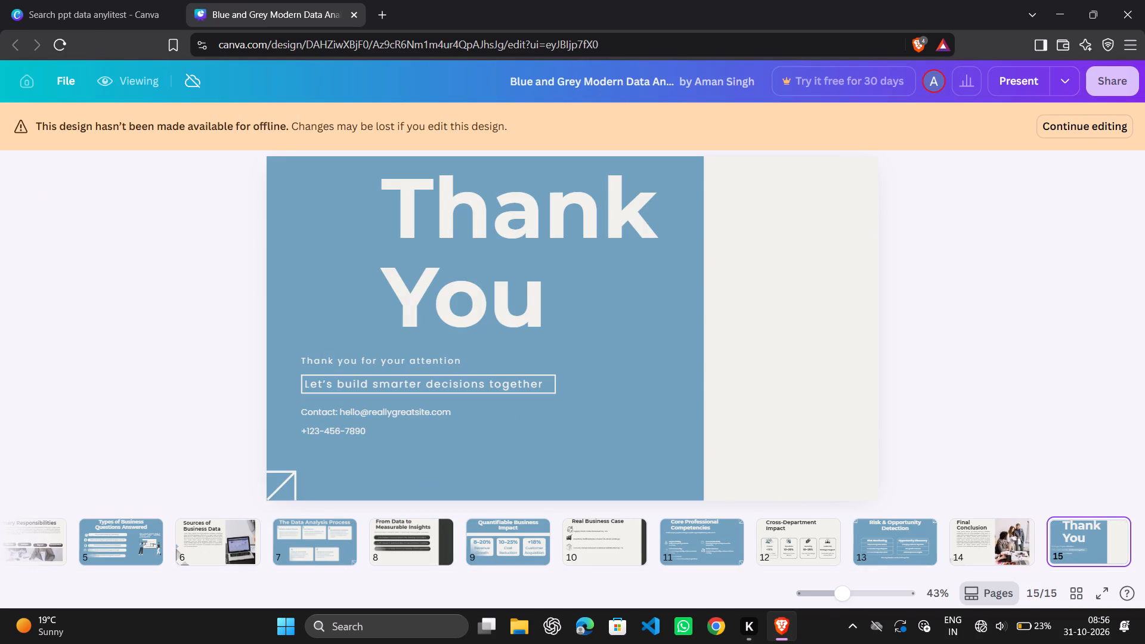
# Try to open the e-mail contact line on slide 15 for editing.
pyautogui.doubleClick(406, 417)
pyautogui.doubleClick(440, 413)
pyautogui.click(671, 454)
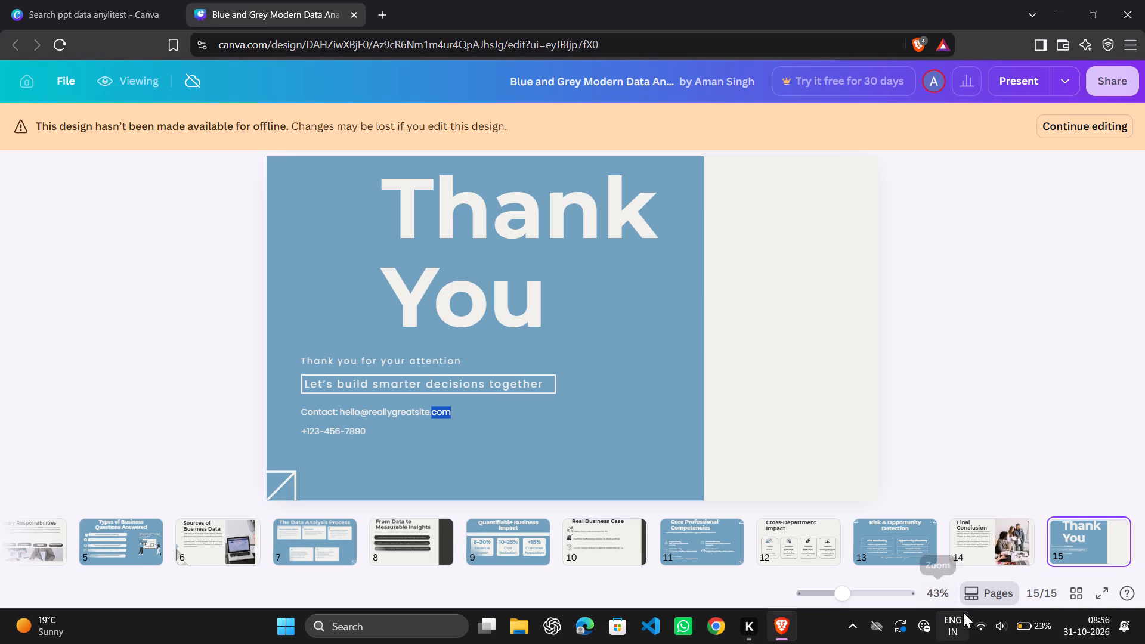
# Refresh the available Wi-Fi networks to restore the internet connection, and return to the presentation.
pyautogui.click(980, 625)
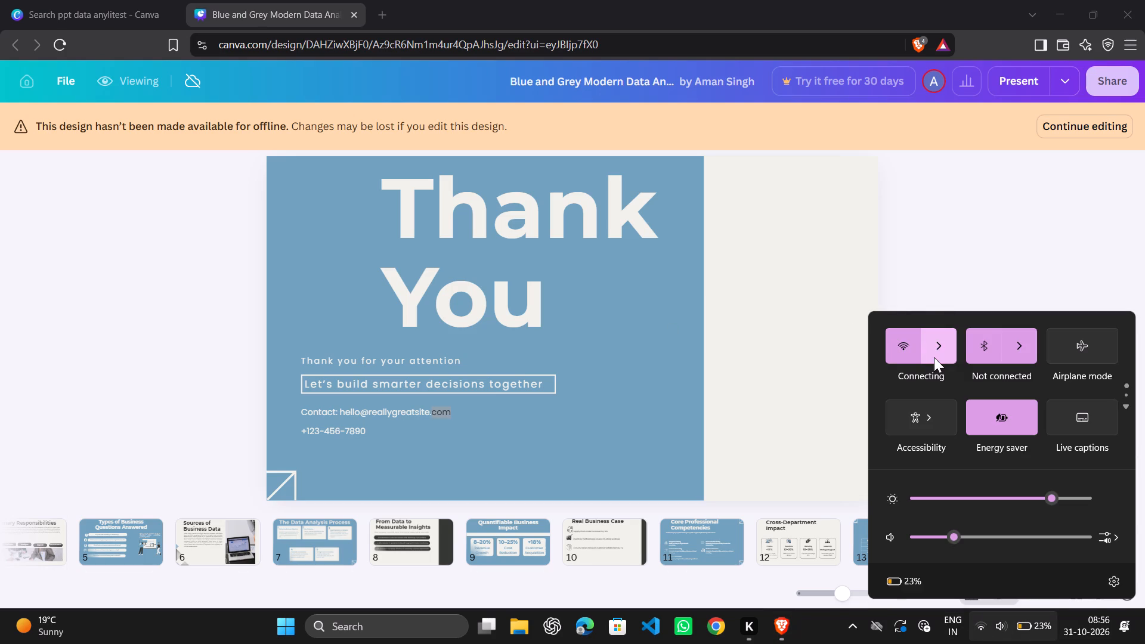
pyautogui.click(936, 356)
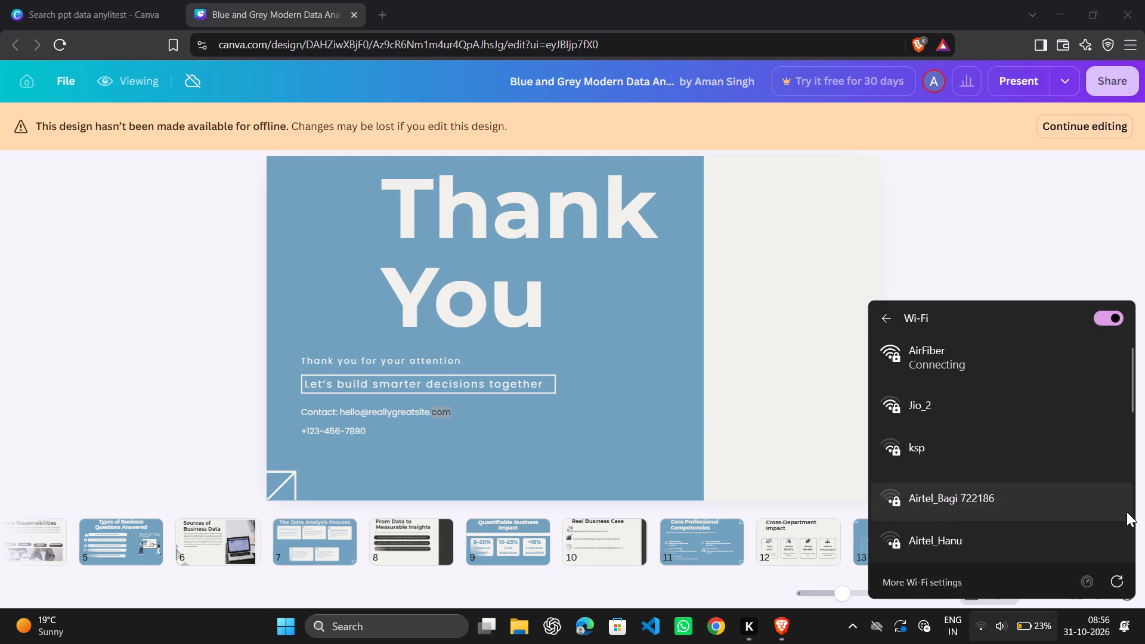
pyautogui.click(1121, 574)
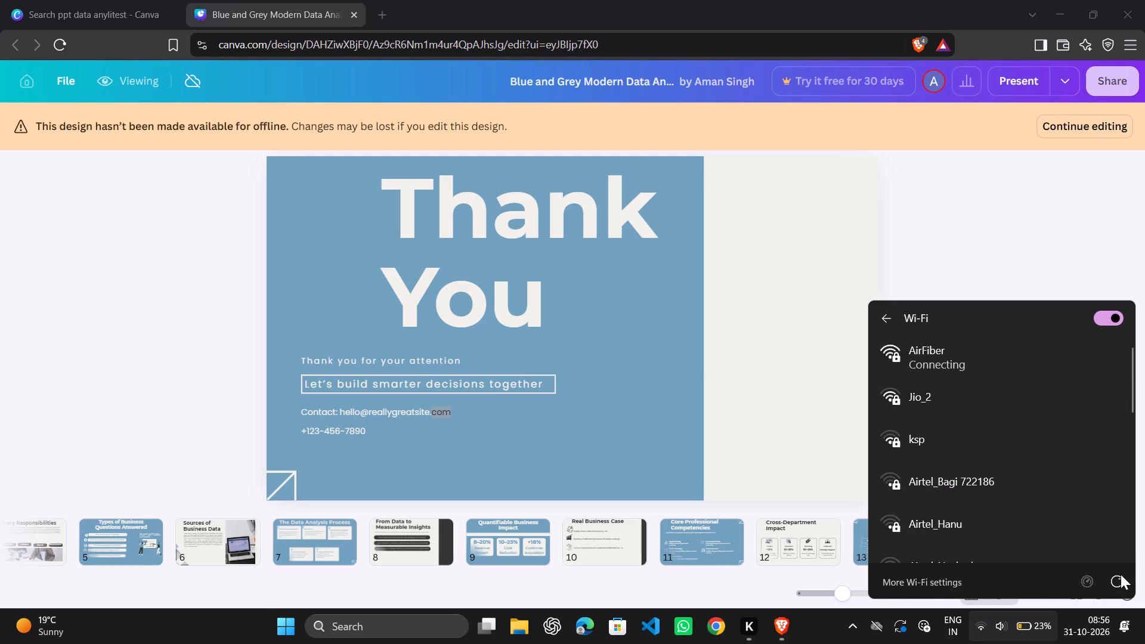
pyautogui.click(1121, 574)
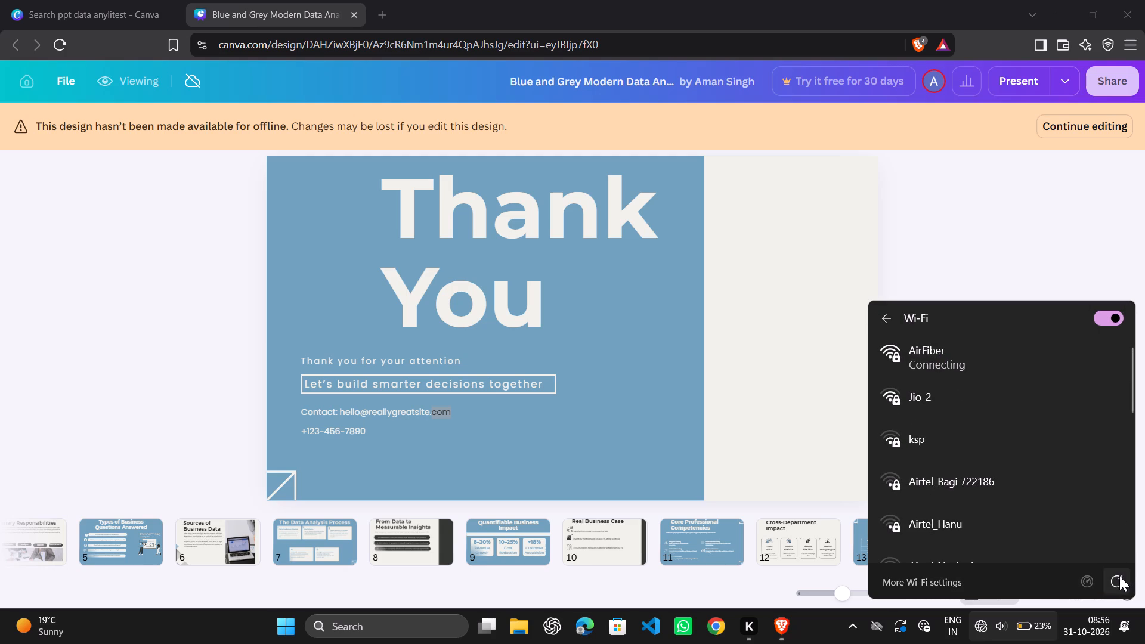
pyautogui.click(1118, 577)
pyautogui.click(1118, 577)
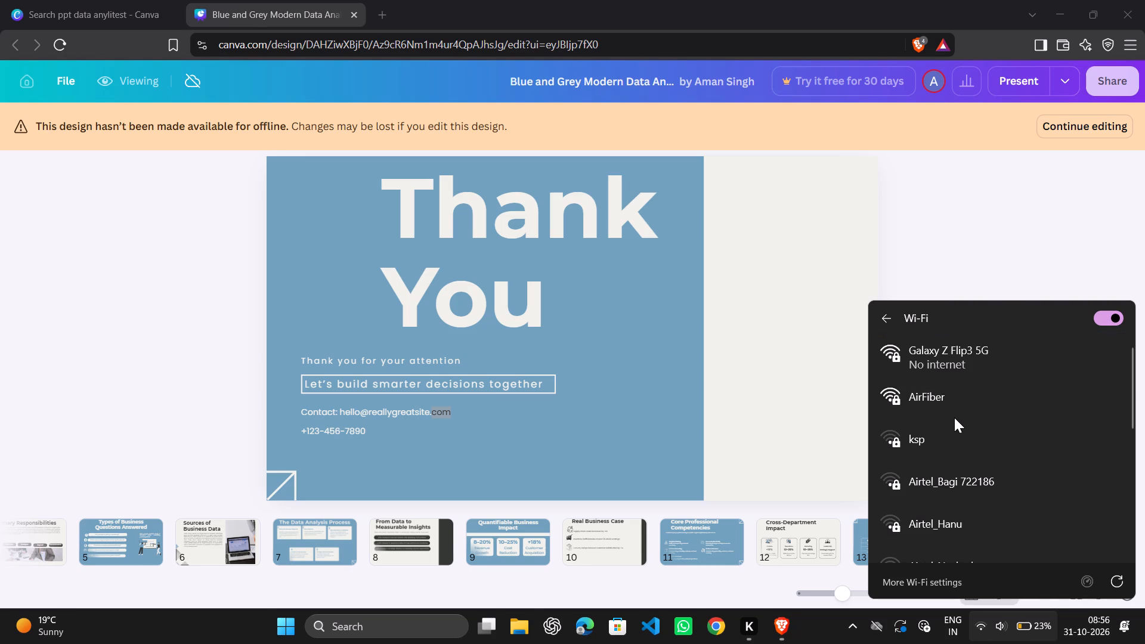
pyautogui.click(867, 290)
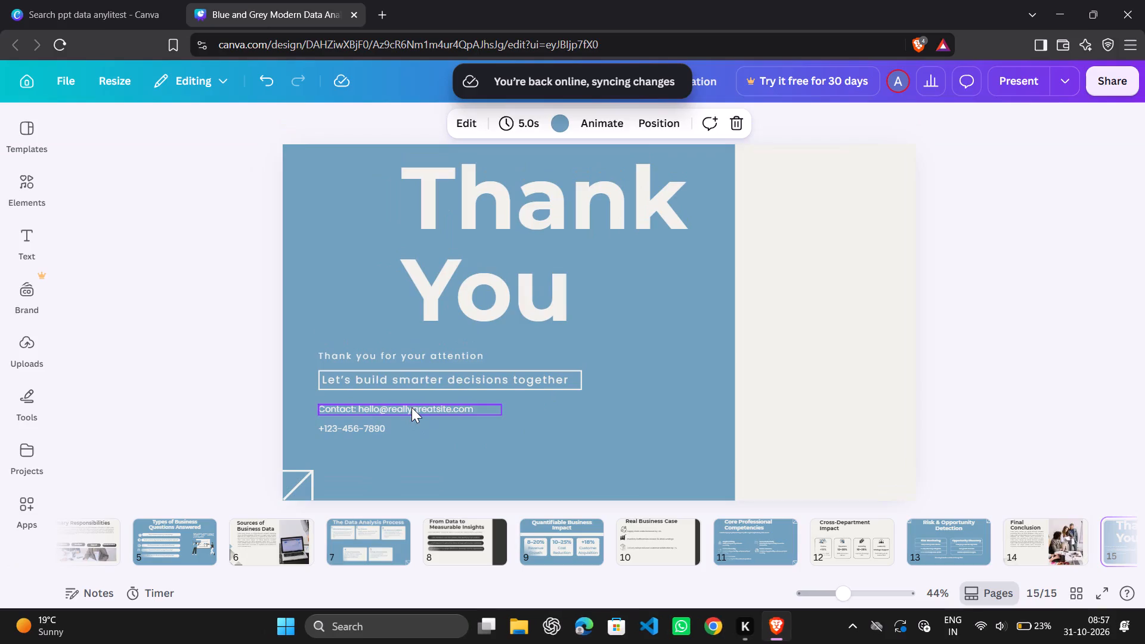
# Open the e-mail contact line on slide 15 for editing with its whole text selected.
pyautogui.click(411, 408)
pyautogui.doubleClick(475, 404)
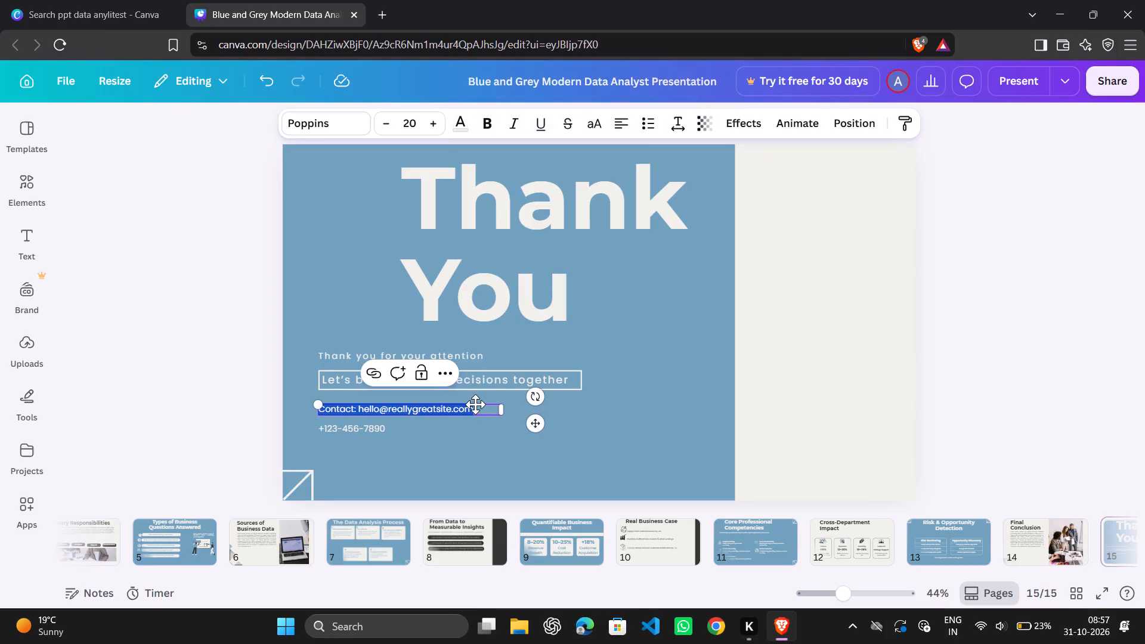
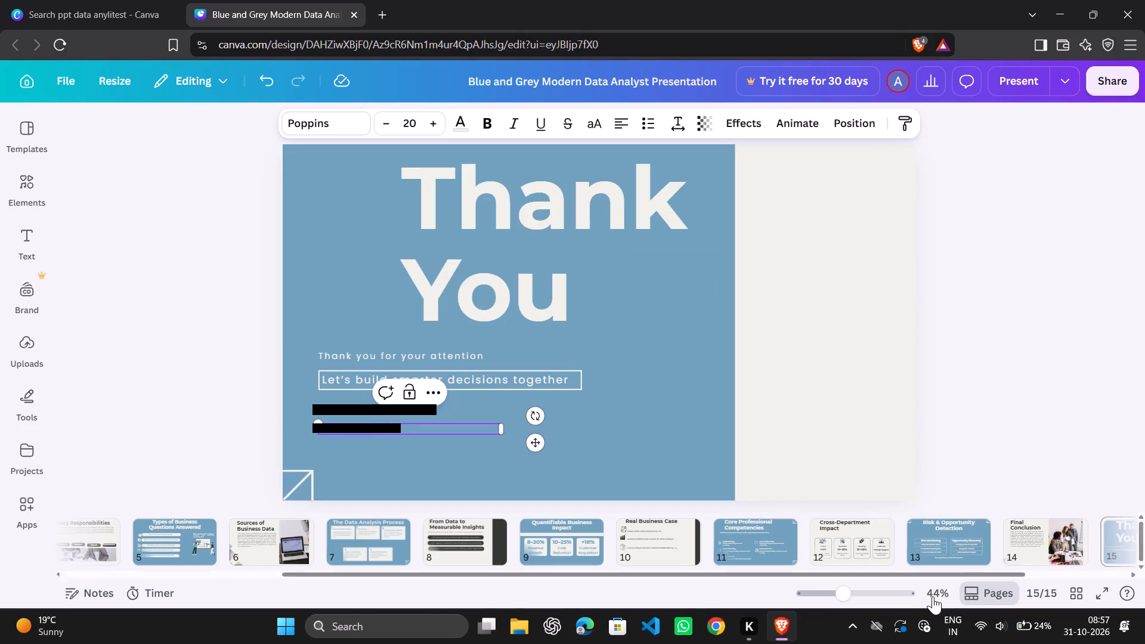
# Save the presentation design.
pyautogui.hscroll(-5, 866, 518)
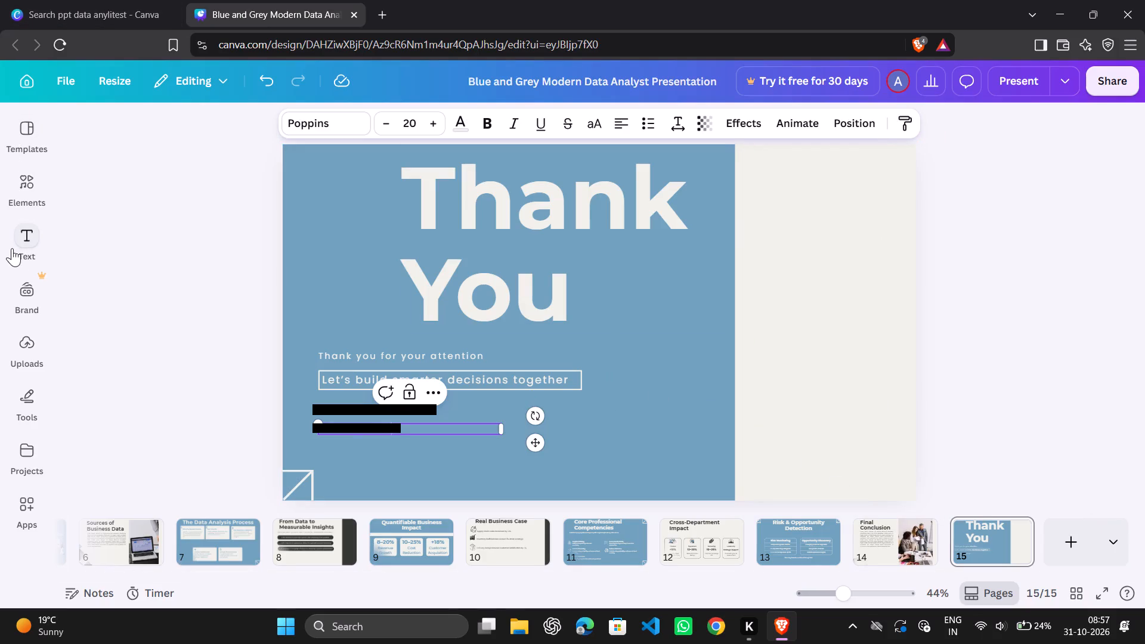
pyautogui.click(63, 90)
pyautogui.click(86, 326)
pyautogui.click(67, 76)
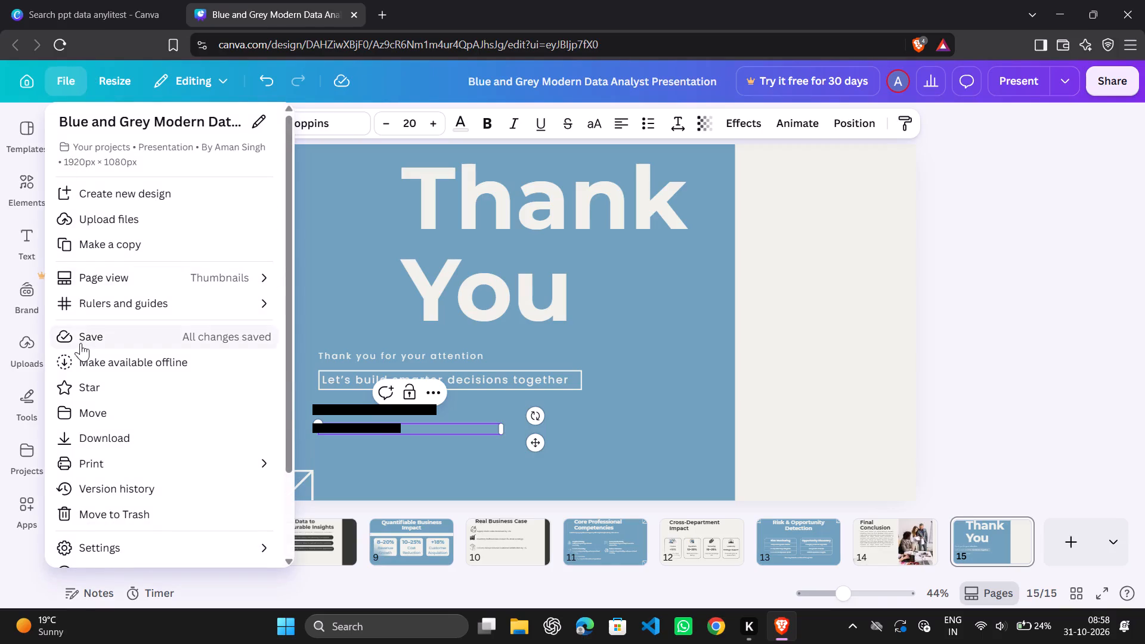
pyautogui.click(81, 342)
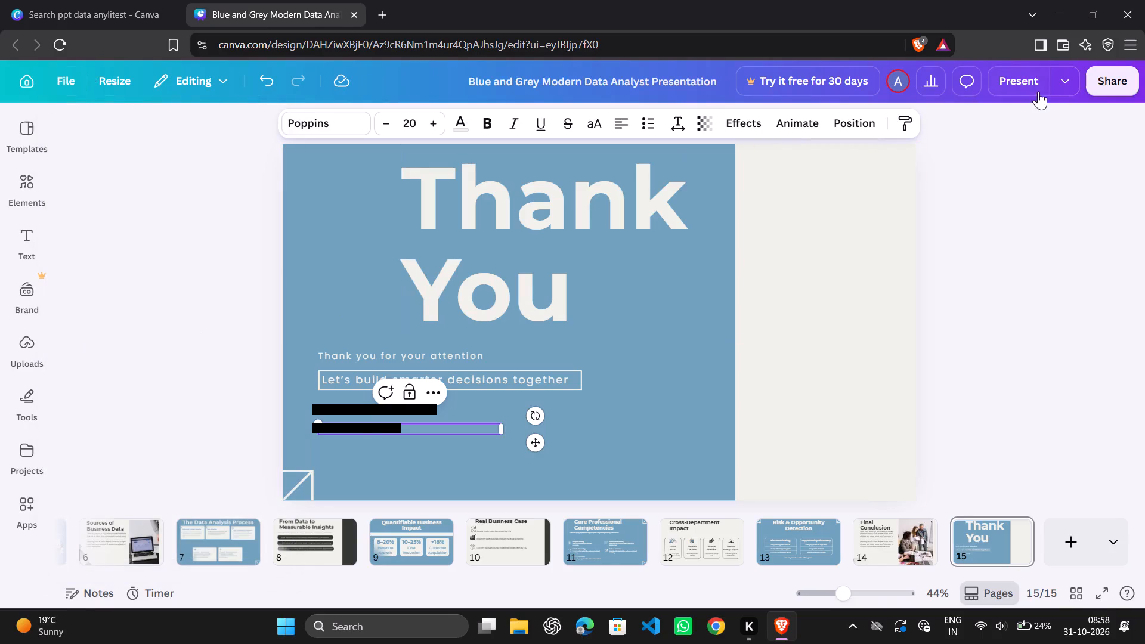
# Download all pages of the presentation as a digital PDF named "Blue and Grey Modern Data Analyst Presentation" into the Downloads folder.
pyautogui.click(1112, 87)
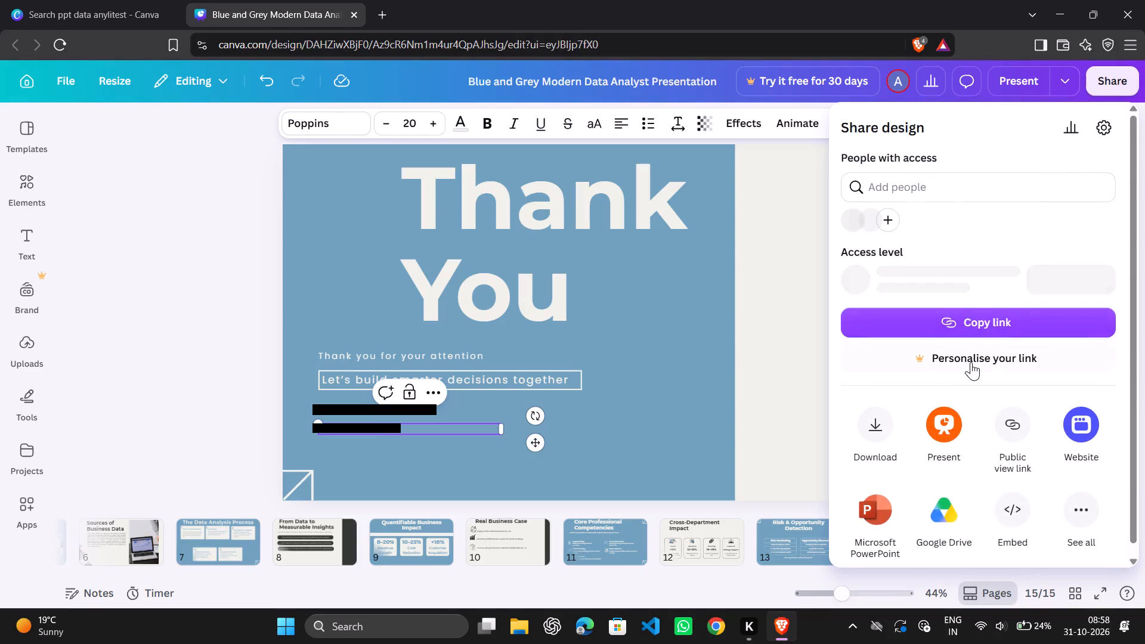
pyautogui.click(887, 437)
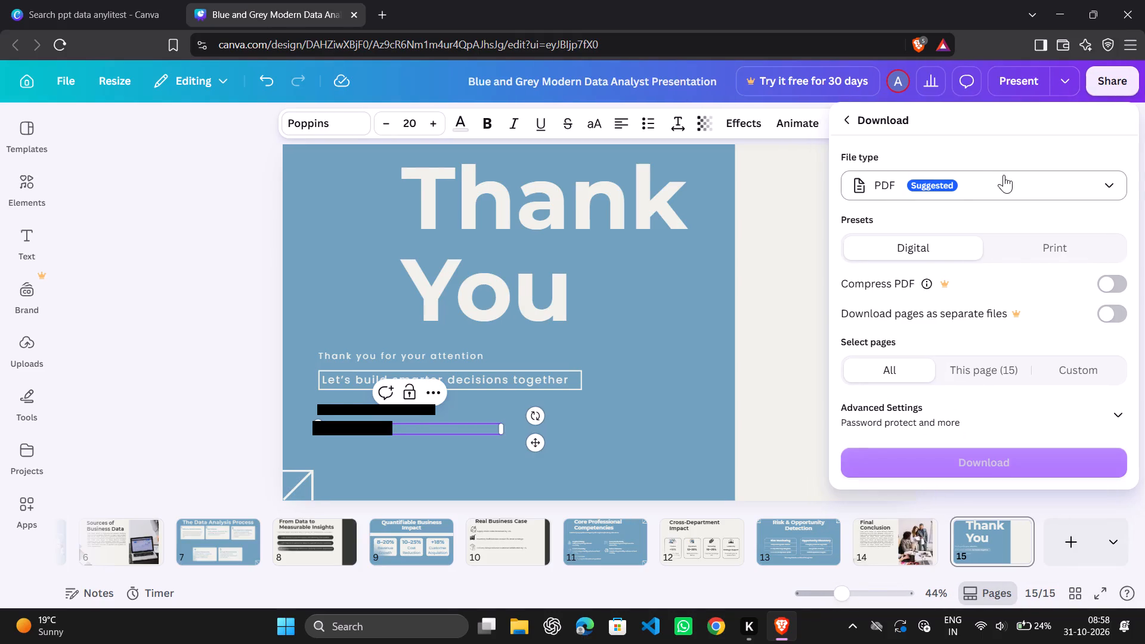
pyautogui.click(959, 472)
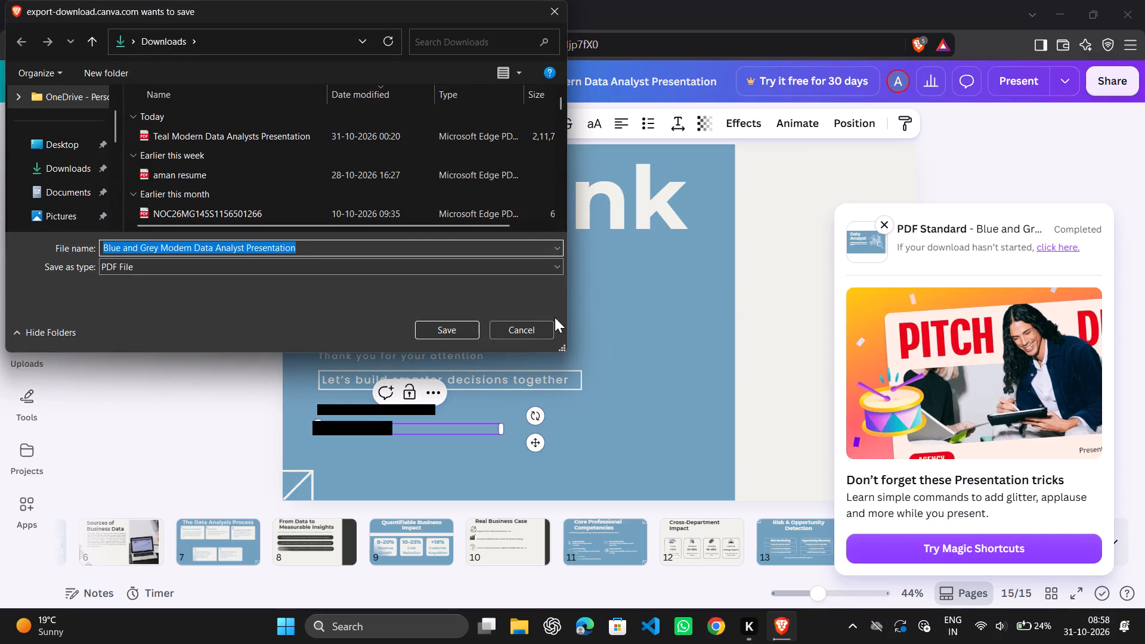
pyautogui.click(447, 330)
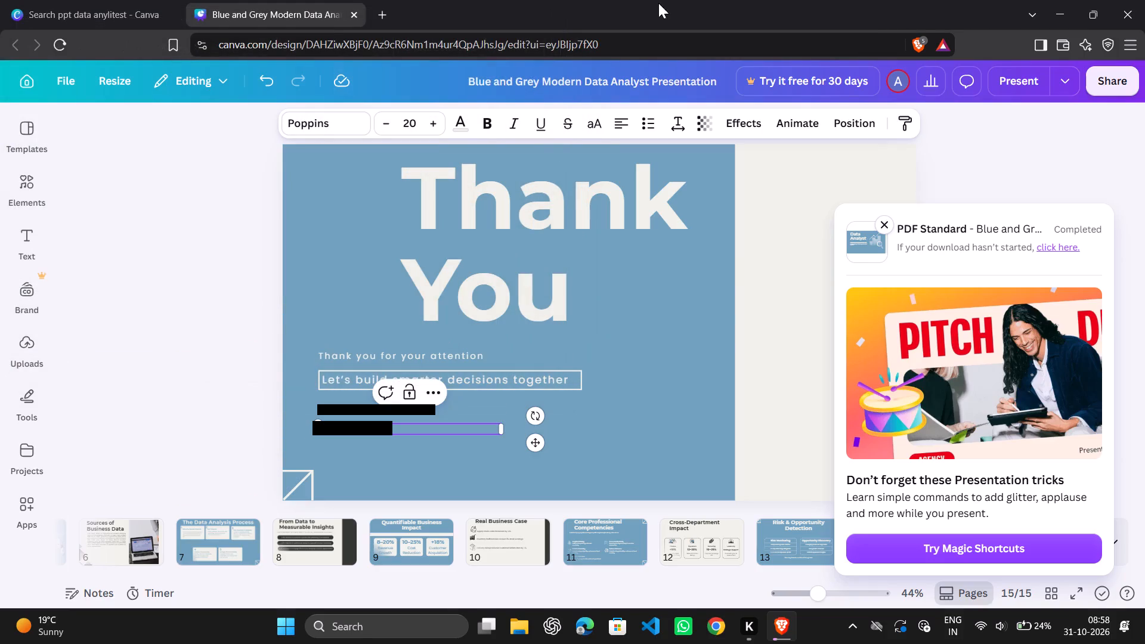